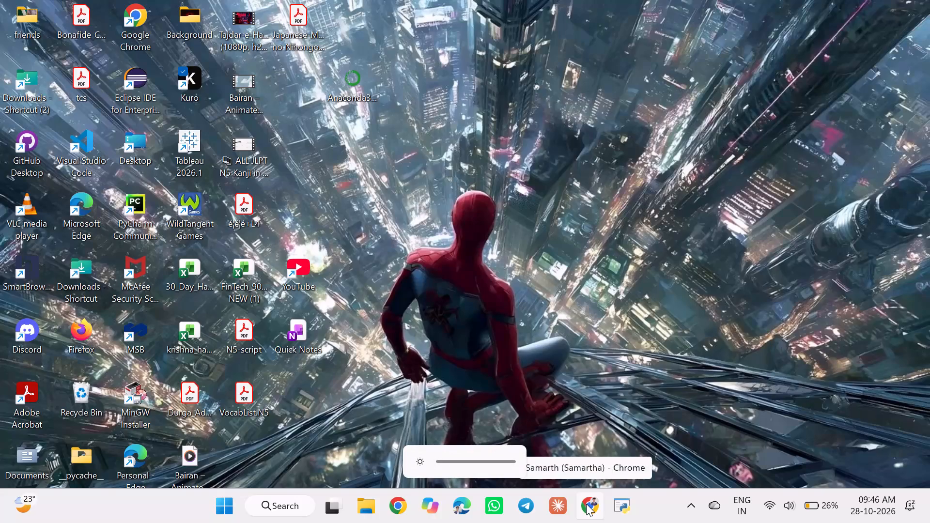
{"action": "left_click", "coordinate": [447, 370]}
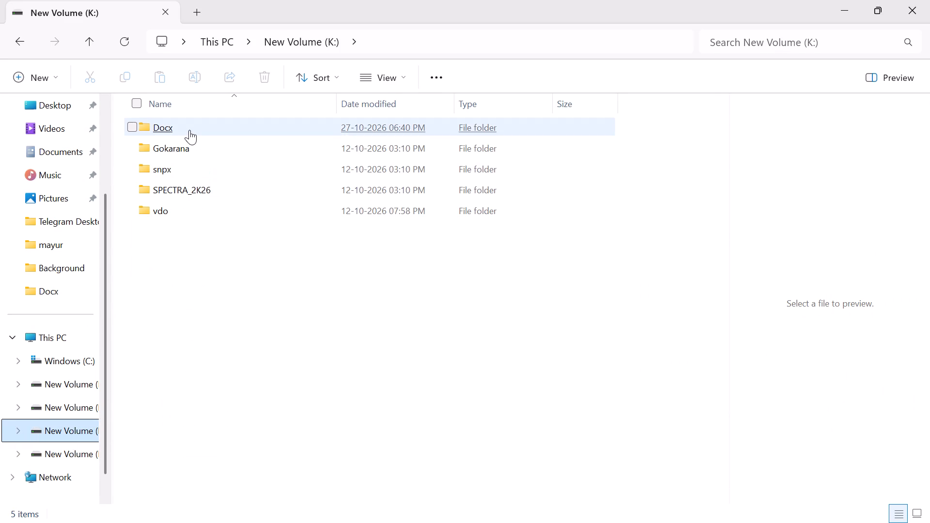
{"action": "double_click", "coordinate": [189, 130]}
{"action": "left_click", "coordinate": [254, 453]}
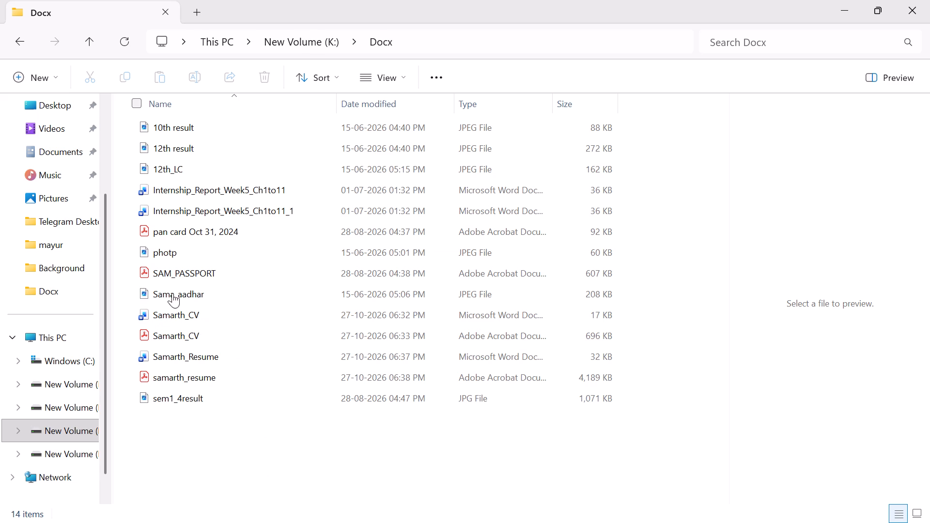
{"action": "double_click", "coordinate": [184, 308]}
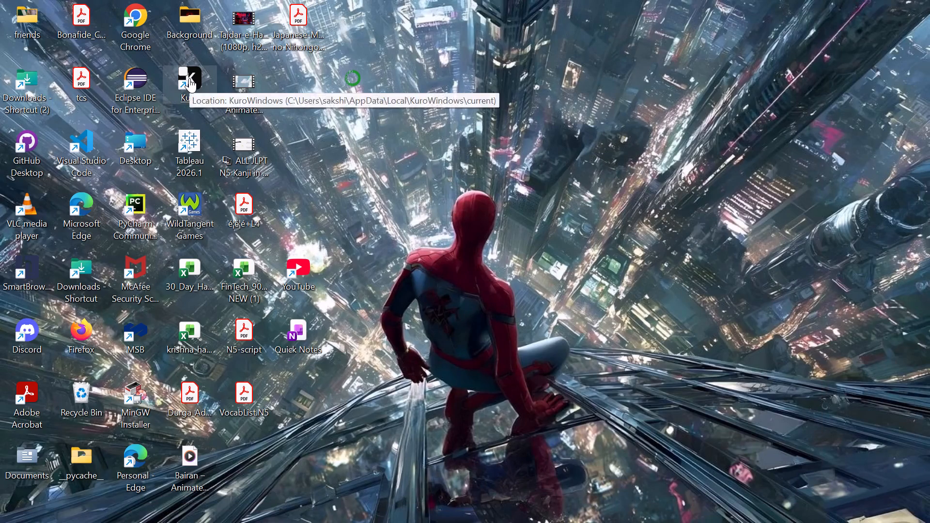
Launch Kuro from its desktop shortcut.
{"action": "double_click", "coordinate": [189, 78]}
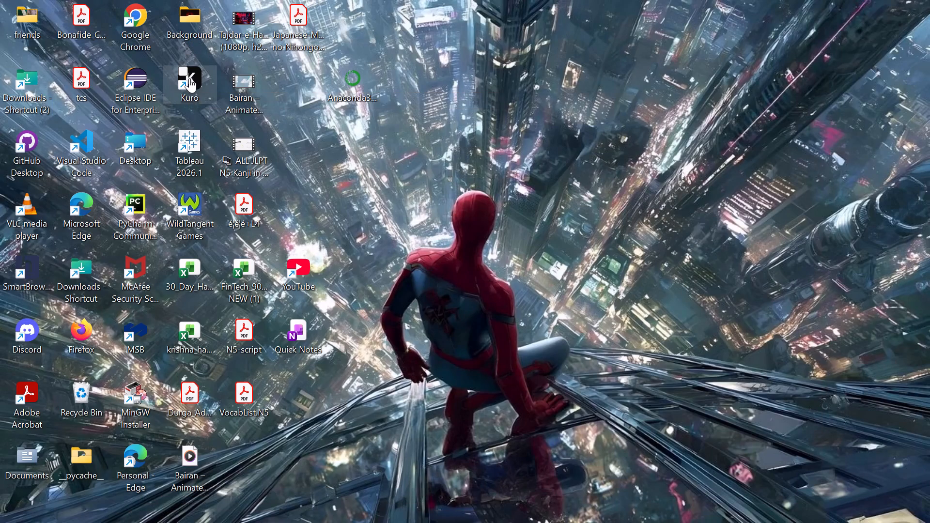
{"action": "triple_click", "coordinate": [196, 86]}
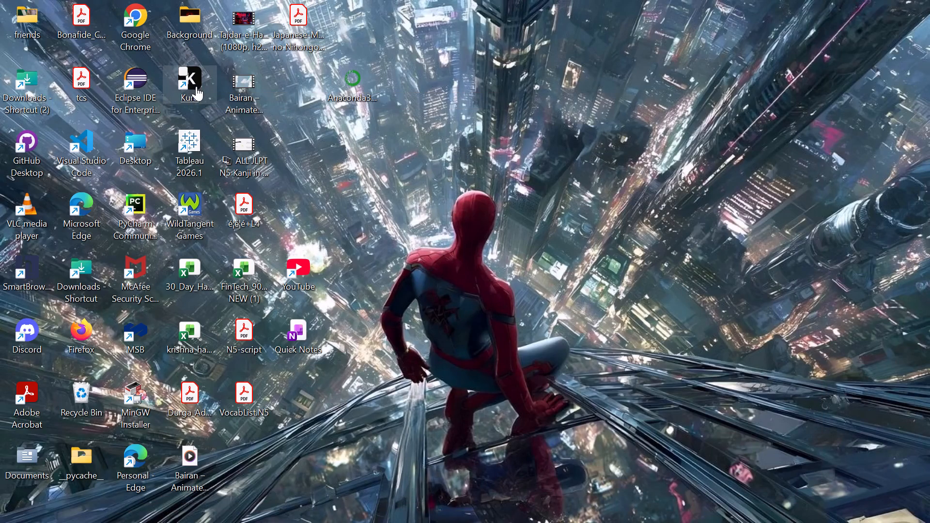
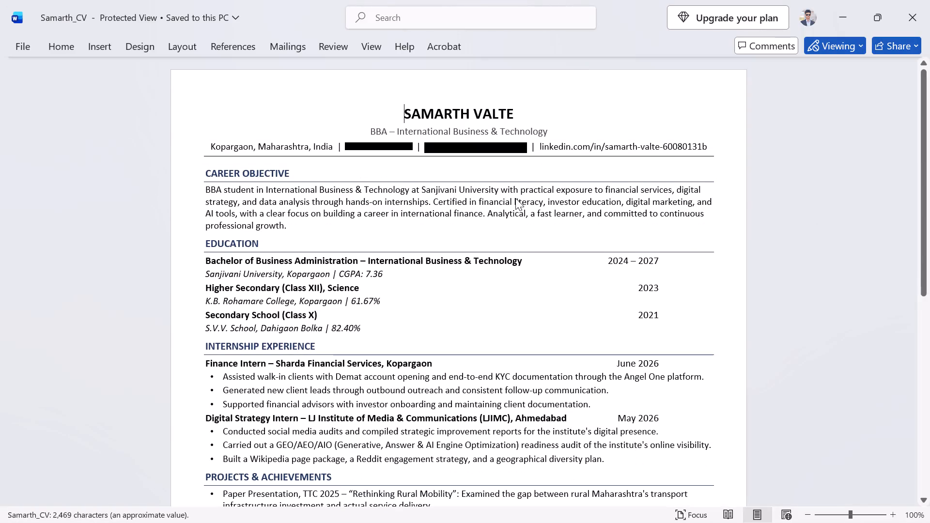
Look through the CV from its header to the Certifications section, saving the document along the way.
{"action": "scroll", "coordinate": [515, 198], "scroll_direction": "down", "scroll_amount": 4}
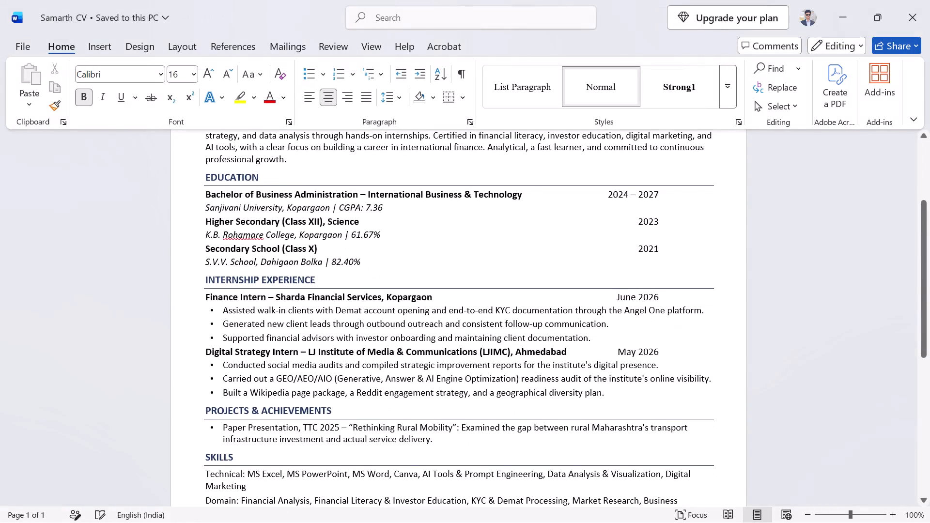
{"action": "scroll", "coordinate": [515, 198], "scroll_direction": "down", "scroll_amount": 3}
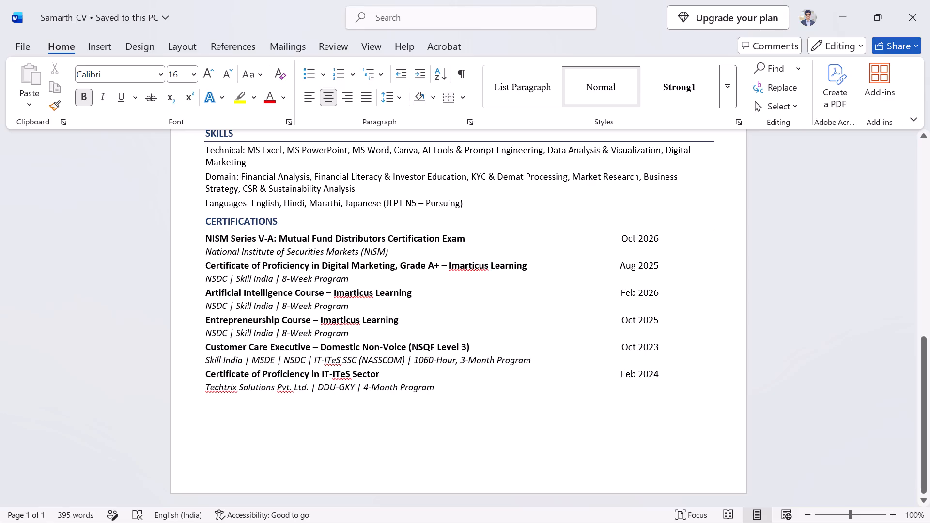
{"action": "scroll", "coordinate": [501, 368], "scroll_direction": "up", "scroll_amount": 4}
{"action": "key", "text": "ctrl+s"}
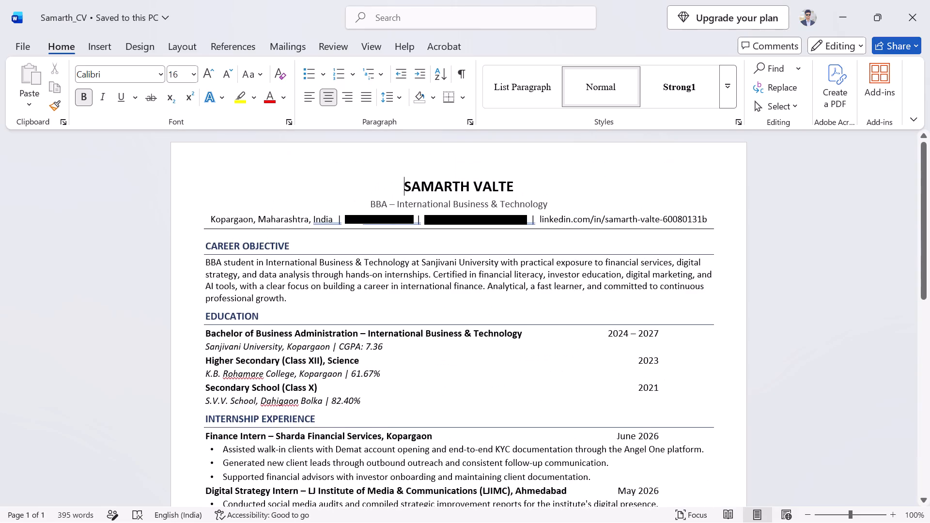
{"action": "scroll", "coordinate": [628, 374], "scroll_direction": "down", "scroll_amount": 1}
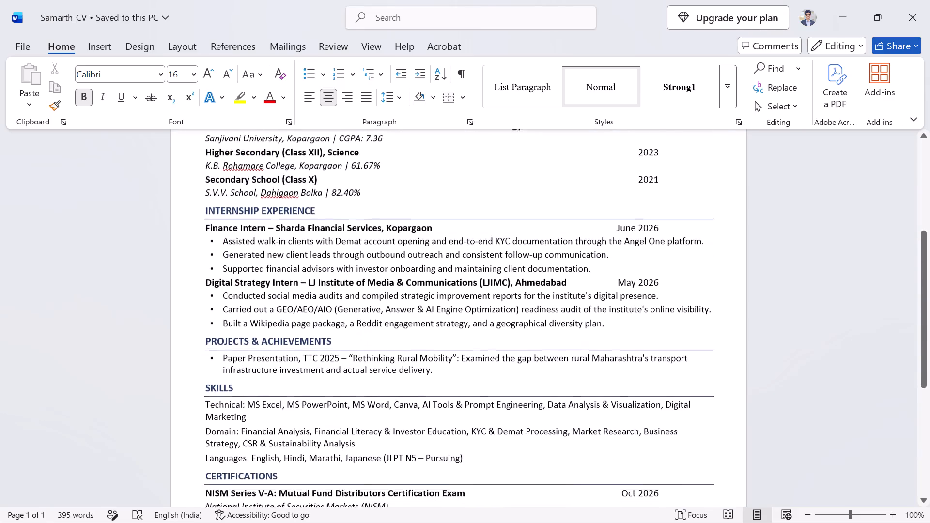
{"action": "scroll", "coordinate": [628, 374], "scroll_direction": "up", "scroll_amount": 1}
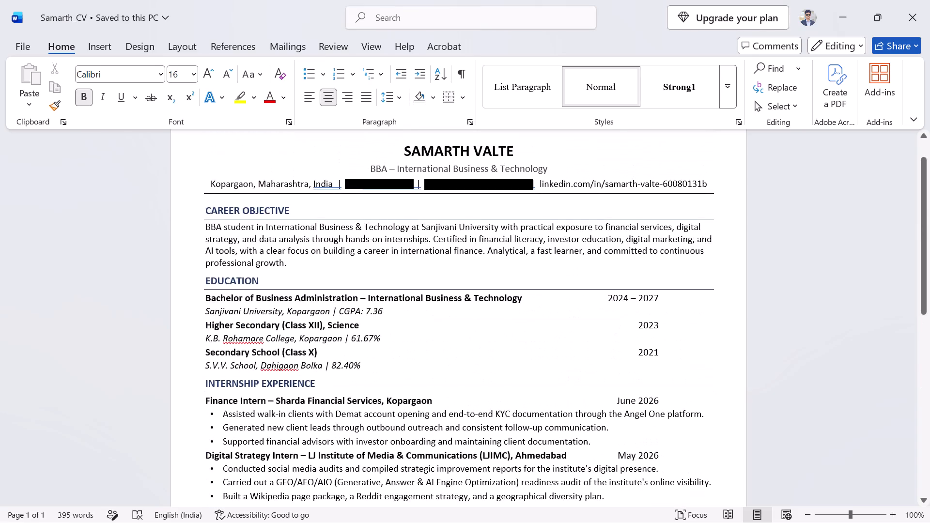
{"action": "scroll", "coordinate": [628, 374], "scroll_direction": "down", "scroll_amount": 3}
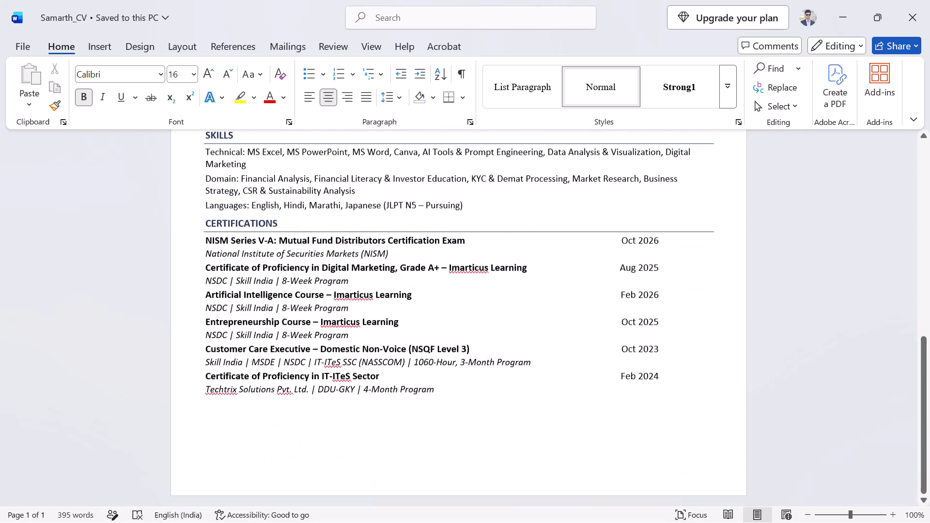
{"action": "scroll", "coordinate": [628, 374], "scroll_direction": "down", "scroll_amount": 1}
{"action": "scroll", "coordinate": [628, 374], "scroll_direction": "up", "scroll_amount": 2}
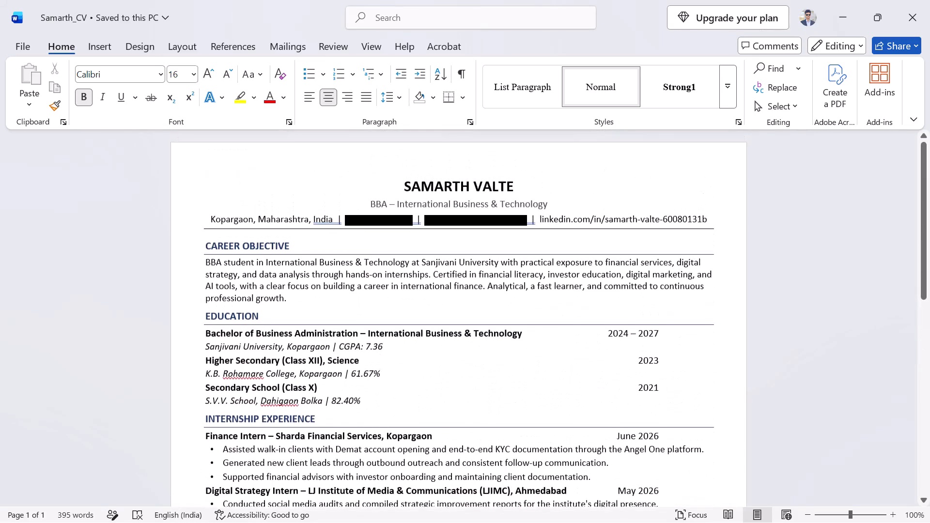
Insert a run of spaces before "CGPA: 7.36" on the Sanjivani University line to shift it toward the date column.
{"action": "left_click", "coordinate": [337, 345]}
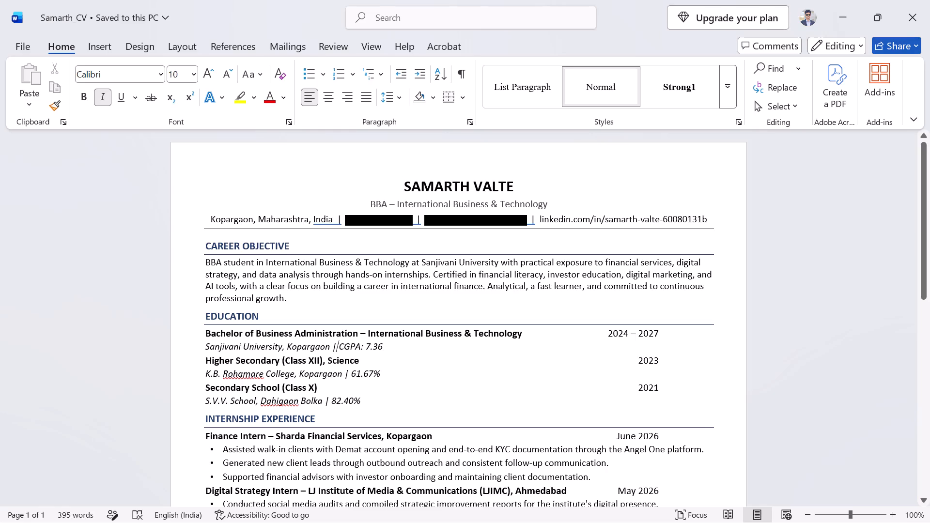
{"action": "key", "text": "space"}
{"action": "key", "text": "space"}
{"action": "key", "text": "space"}
{"action": "key", "text": "space"}
{"action": "key", "text": "space"}
{"action": "key", "text": "space"}
{"action": "key", "text": "space"}
{"action": "key", "text": "space"}
{"action": "key", "text": "space"}
{"action": "key", "text": "space"}
{"action": "key", "text": "space"}
{"action": "key", "text": "space"}
{"action": "key", "text": "space"}
{"action": "key", "text": "space"}
{"action": "key", "text": "space"}
{"action": "key", "text": "space"}
{"action": "key", "text": "space"}
{"action": "key", "text": "space"}
{"action": "key", "text": "space"}
{"action": "key", "text": "space"}
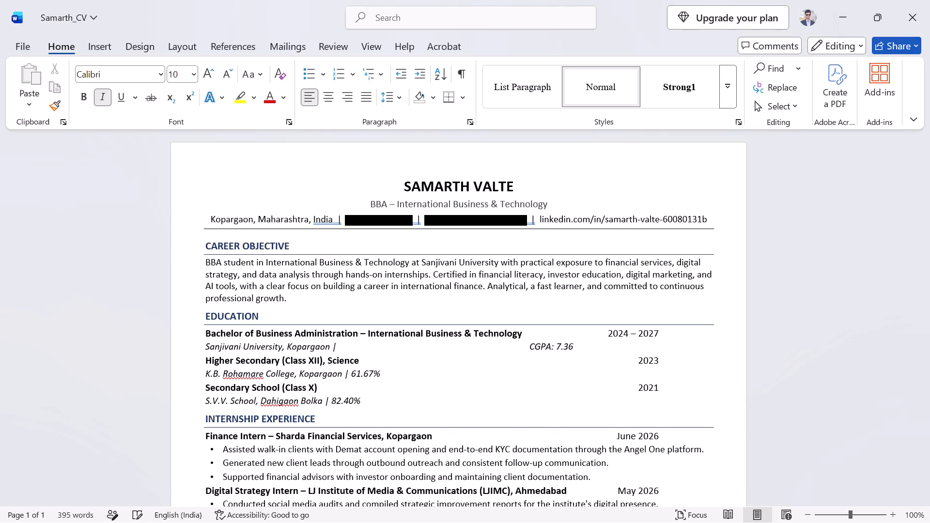
{"action": "key", "text": "space"}
{"action": "key", "text": "space"}
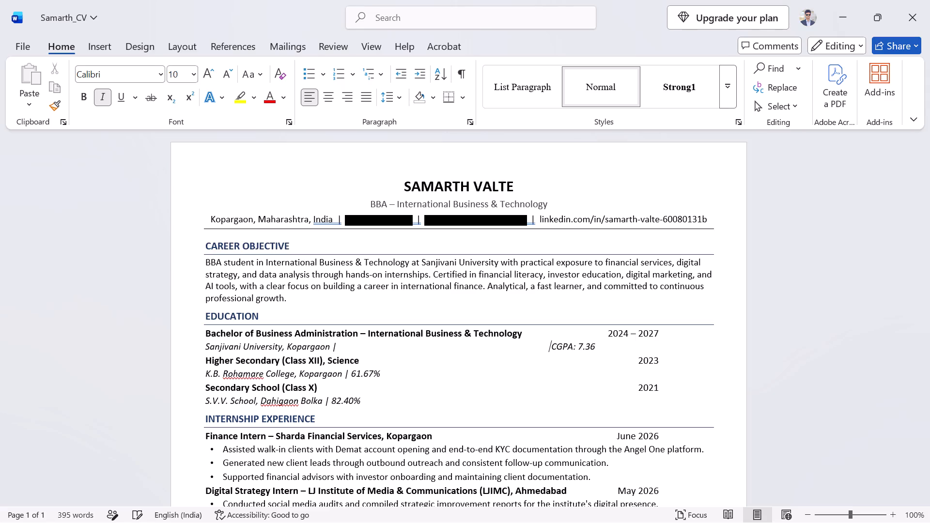
{"action": "key", "text": "space"}
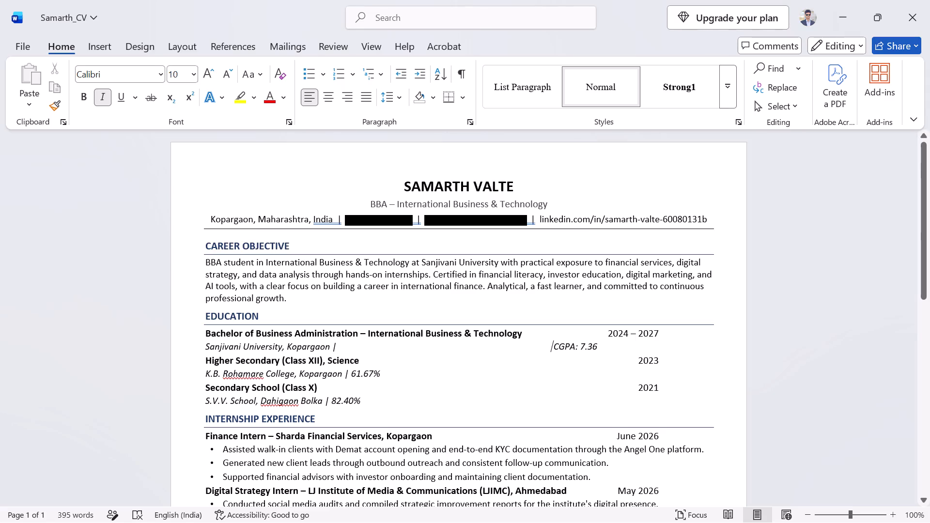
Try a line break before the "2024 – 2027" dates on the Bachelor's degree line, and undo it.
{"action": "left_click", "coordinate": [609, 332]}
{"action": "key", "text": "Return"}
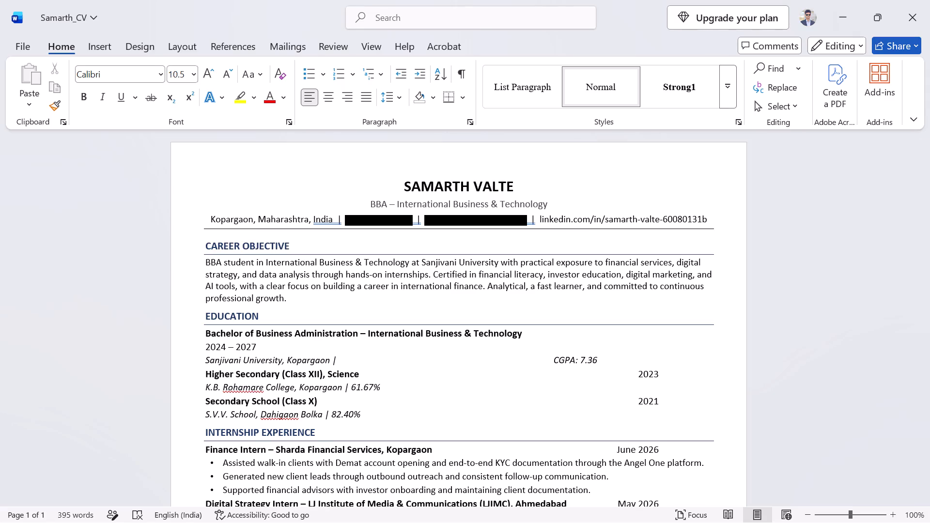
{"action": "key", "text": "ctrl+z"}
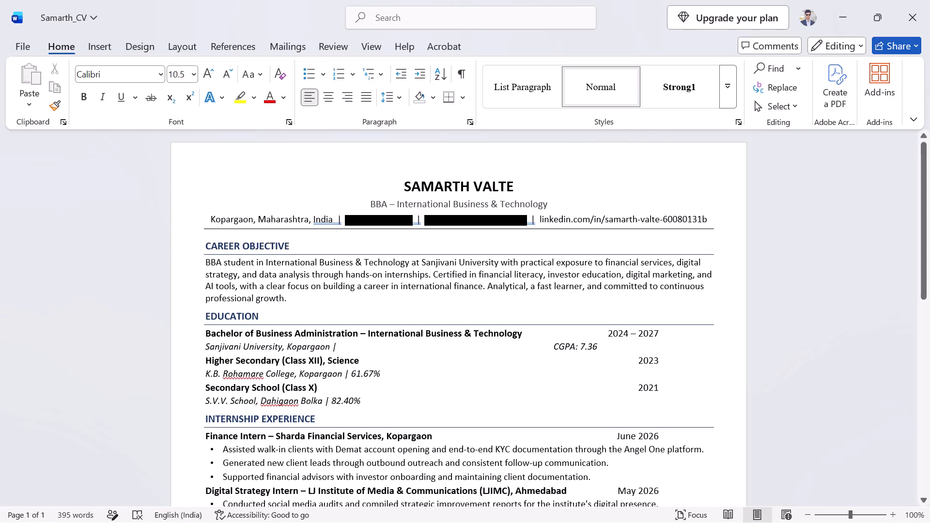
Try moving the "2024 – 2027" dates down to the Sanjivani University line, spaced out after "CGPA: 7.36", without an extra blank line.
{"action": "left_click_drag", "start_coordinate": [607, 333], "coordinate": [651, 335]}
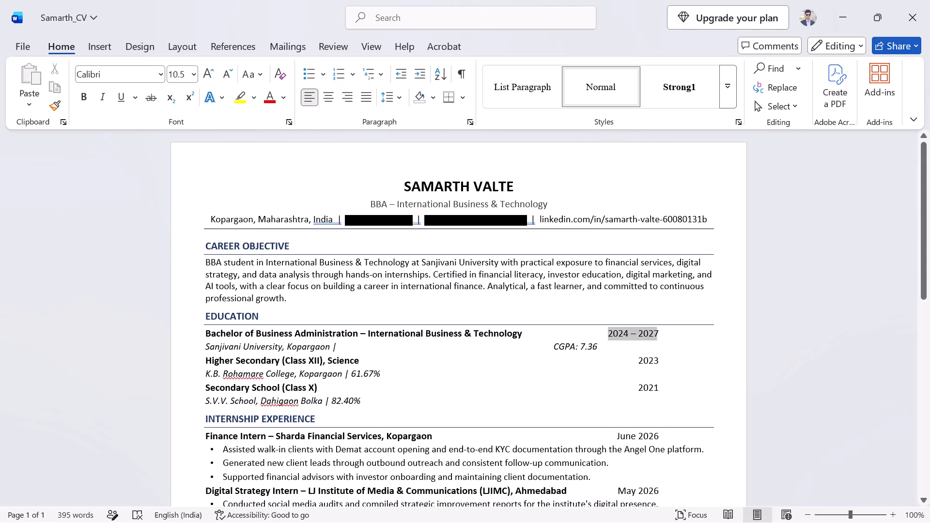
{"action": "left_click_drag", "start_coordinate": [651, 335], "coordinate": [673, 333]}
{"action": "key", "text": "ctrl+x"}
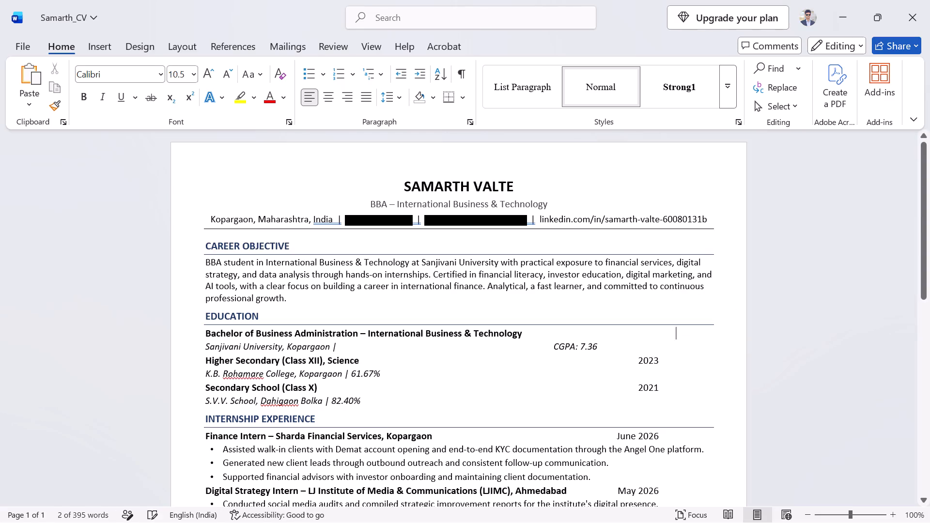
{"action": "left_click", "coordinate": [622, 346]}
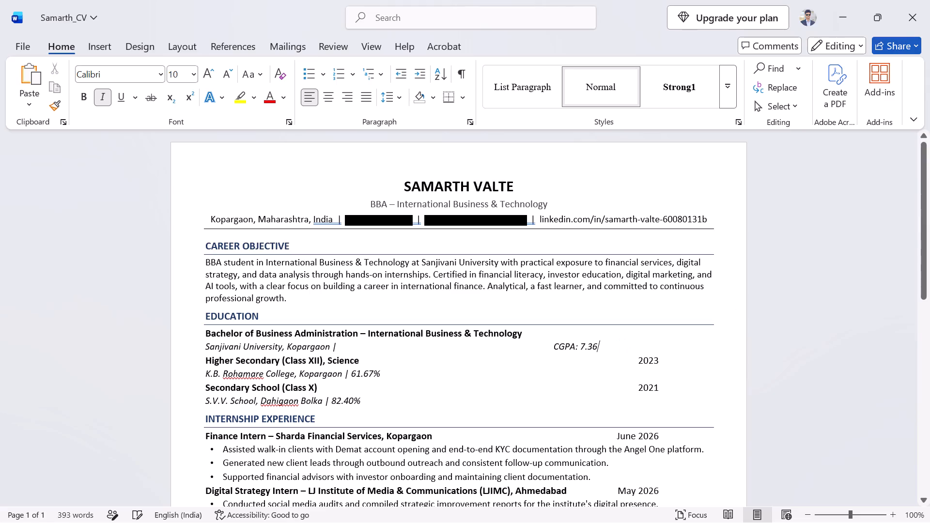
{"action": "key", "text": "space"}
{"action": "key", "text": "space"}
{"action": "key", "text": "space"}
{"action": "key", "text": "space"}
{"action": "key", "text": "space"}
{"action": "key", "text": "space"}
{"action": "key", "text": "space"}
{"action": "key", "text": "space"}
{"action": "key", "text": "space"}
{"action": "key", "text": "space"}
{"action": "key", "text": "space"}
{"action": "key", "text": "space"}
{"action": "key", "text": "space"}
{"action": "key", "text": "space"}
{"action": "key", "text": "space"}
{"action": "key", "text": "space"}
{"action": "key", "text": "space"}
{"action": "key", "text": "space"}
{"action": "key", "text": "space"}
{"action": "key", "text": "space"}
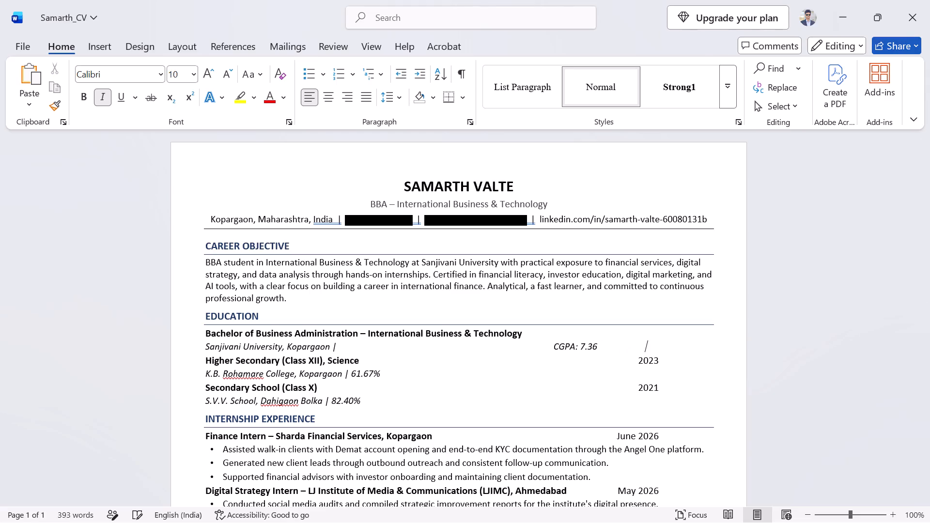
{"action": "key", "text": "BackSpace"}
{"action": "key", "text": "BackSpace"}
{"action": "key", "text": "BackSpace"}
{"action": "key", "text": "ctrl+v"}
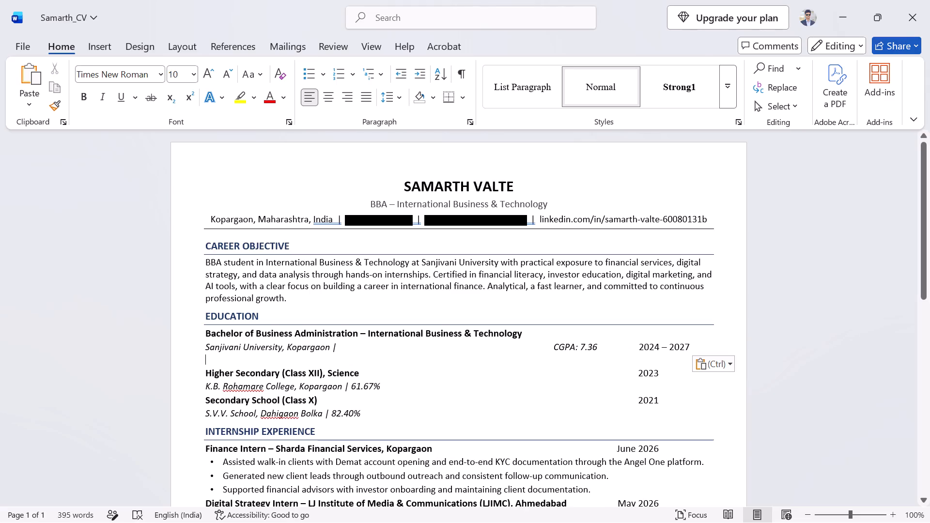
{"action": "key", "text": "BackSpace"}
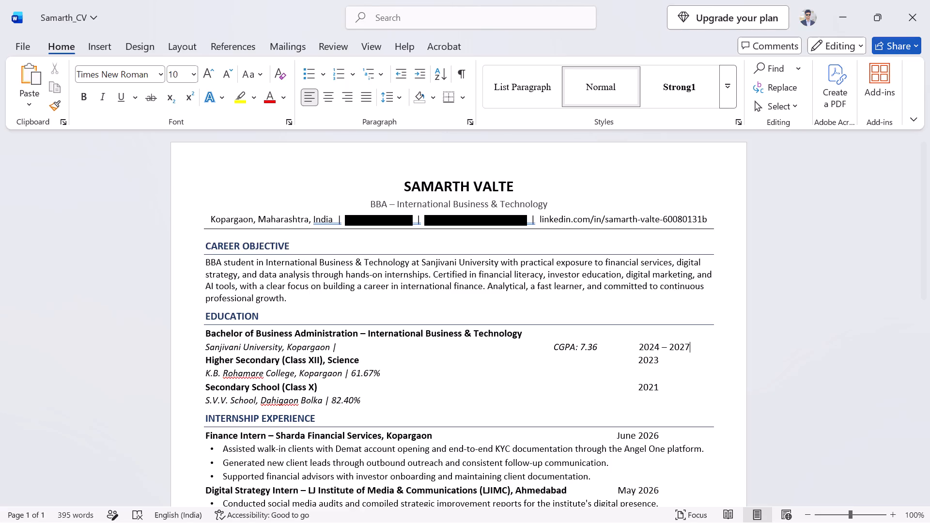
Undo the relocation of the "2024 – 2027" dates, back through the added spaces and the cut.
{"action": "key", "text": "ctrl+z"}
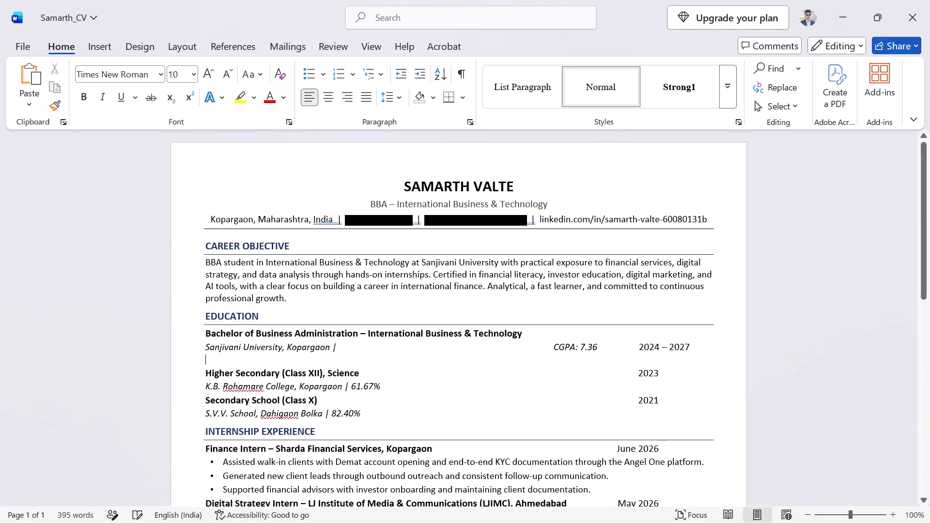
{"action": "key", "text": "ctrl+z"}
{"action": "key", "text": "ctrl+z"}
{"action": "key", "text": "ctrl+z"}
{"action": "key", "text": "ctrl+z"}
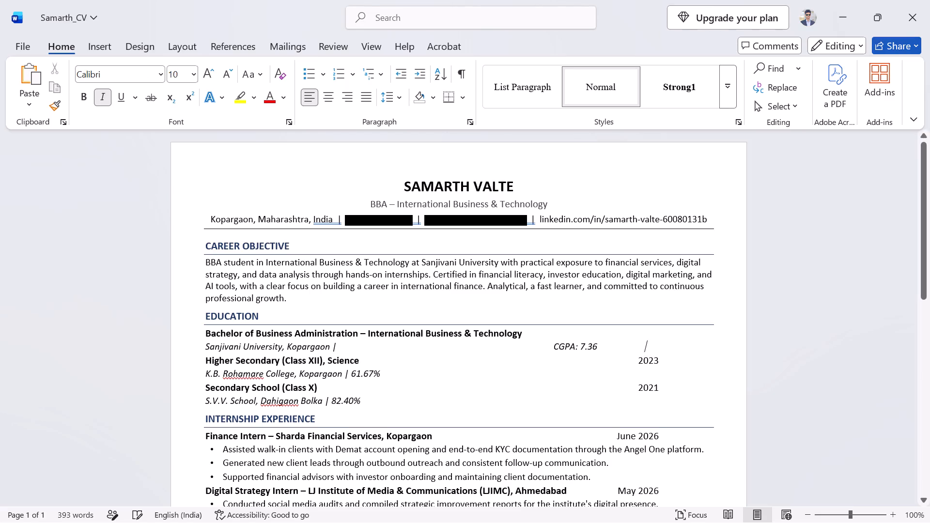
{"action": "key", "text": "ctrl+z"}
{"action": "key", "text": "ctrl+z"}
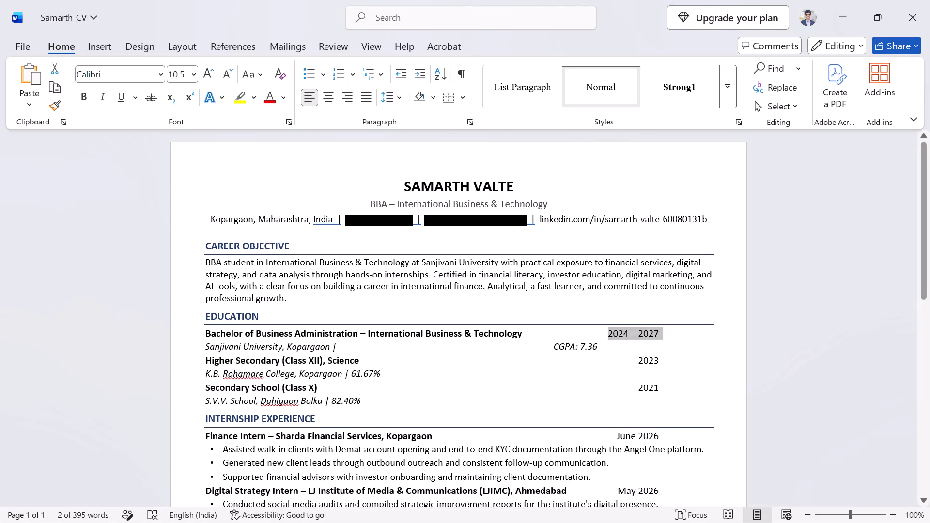
Cut the "CGPA: 7.36" text from the Sanjivani University line.
{"action": "left_click_drag", "start_coordinate": [554, 348], "coordinate": [601, 345]}
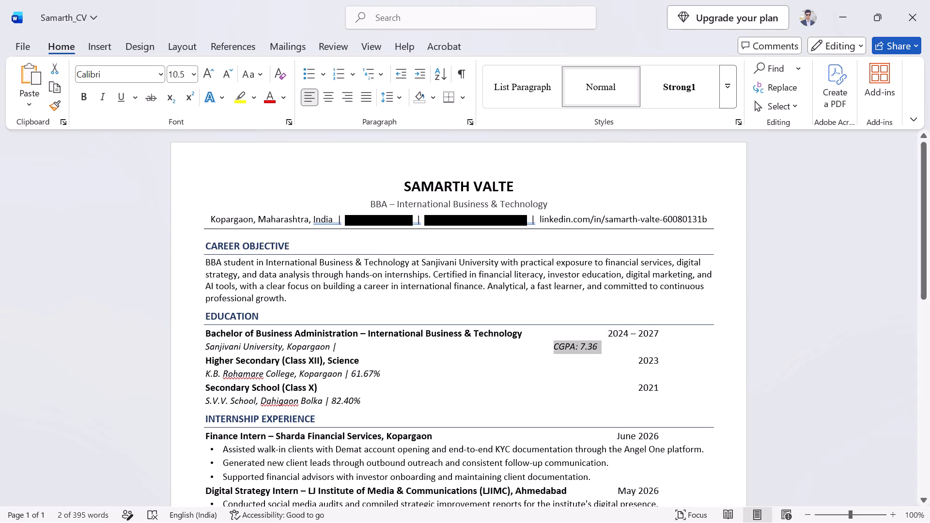
{"action": "left_click_drag", "start_coordinate": [601, 345], "coordinate": [604, 347]}
{"action": "key", "text": "ctrl+x"}
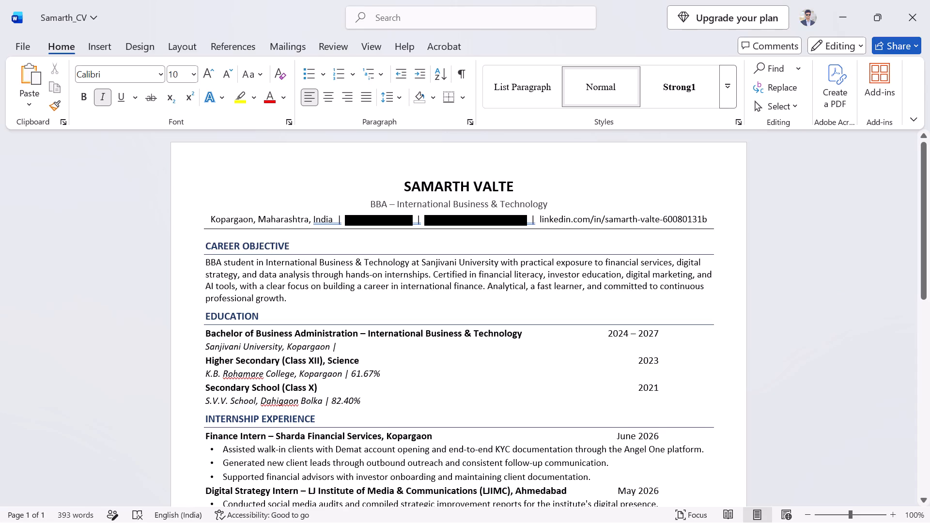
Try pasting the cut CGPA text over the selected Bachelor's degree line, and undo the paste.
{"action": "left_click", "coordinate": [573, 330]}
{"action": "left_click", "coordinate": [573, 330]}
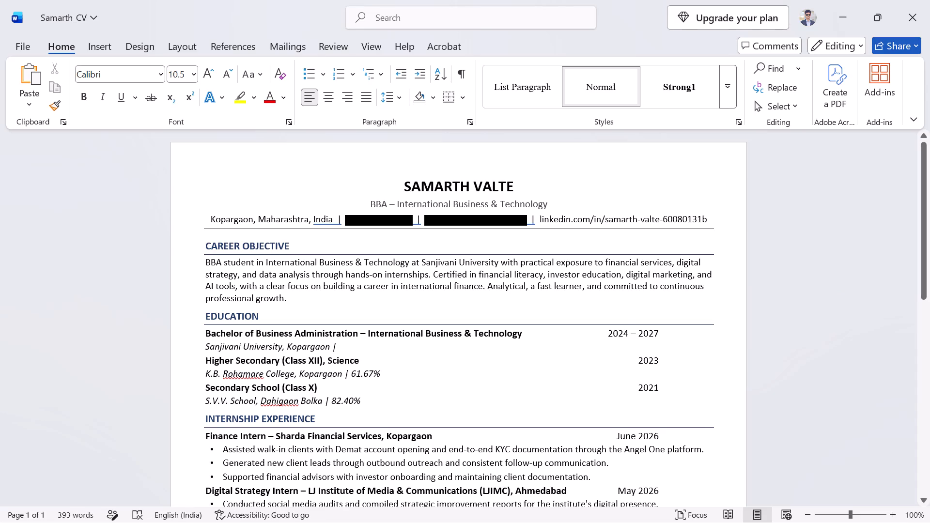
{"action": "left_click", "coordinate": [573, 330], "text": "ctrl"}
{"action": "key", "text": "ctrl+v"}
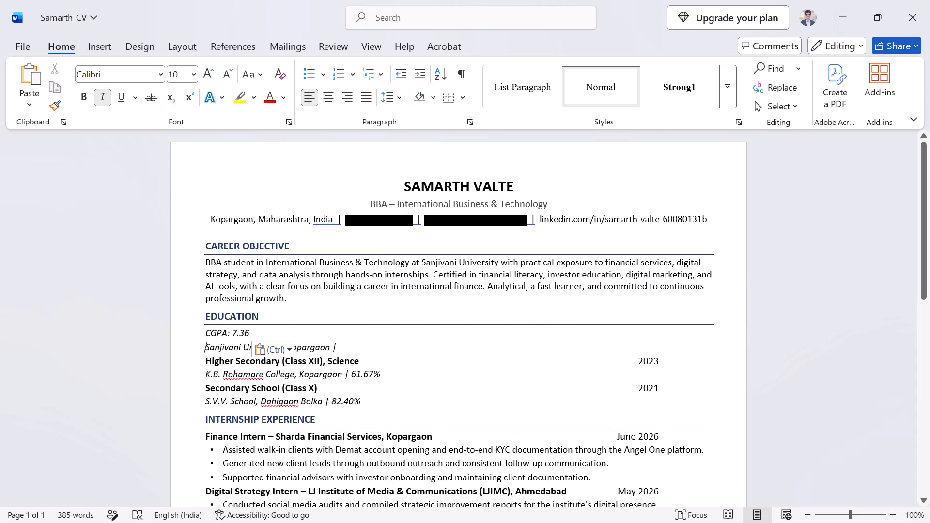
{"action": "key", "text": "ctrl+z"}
Add spaces directly after the "International Business & Technology" degree title, before the "2024 – 2027" dates.
{"action": "left_click", "coordinate": [555, 333]}
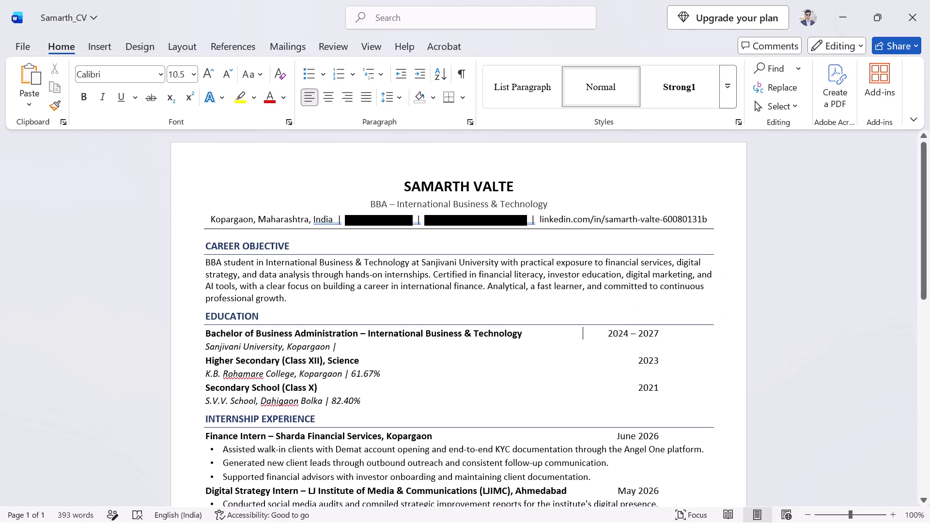
{"action": "left_click", "coordinate": [546, 333]}
{"action": "key", "text": "space"}
{"action": "key", "text": "space"}
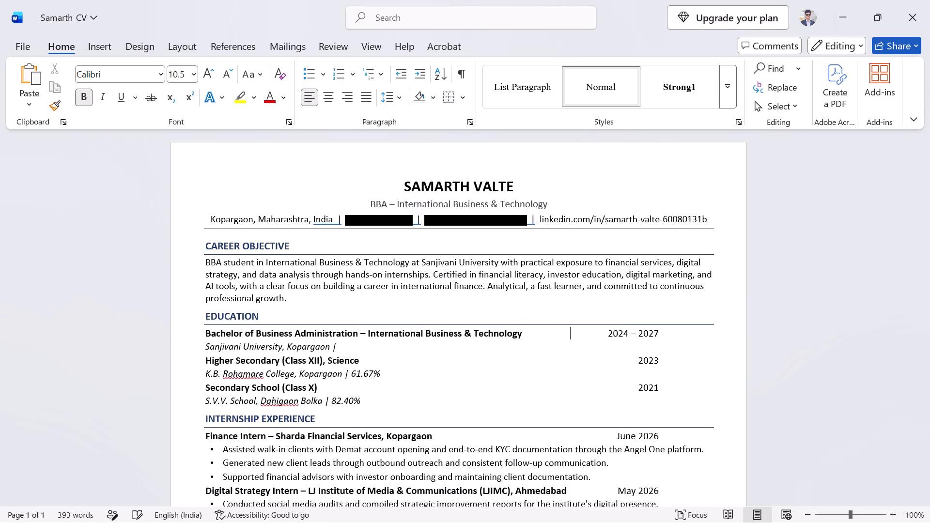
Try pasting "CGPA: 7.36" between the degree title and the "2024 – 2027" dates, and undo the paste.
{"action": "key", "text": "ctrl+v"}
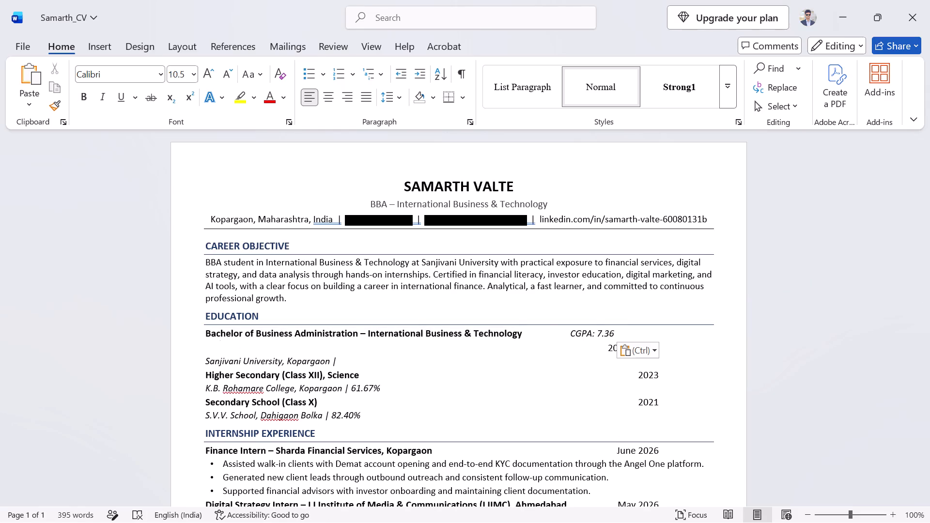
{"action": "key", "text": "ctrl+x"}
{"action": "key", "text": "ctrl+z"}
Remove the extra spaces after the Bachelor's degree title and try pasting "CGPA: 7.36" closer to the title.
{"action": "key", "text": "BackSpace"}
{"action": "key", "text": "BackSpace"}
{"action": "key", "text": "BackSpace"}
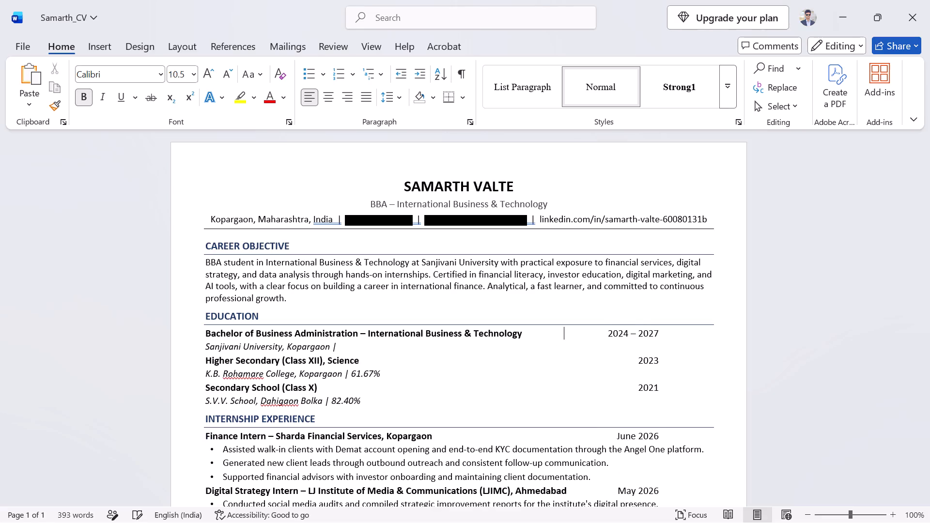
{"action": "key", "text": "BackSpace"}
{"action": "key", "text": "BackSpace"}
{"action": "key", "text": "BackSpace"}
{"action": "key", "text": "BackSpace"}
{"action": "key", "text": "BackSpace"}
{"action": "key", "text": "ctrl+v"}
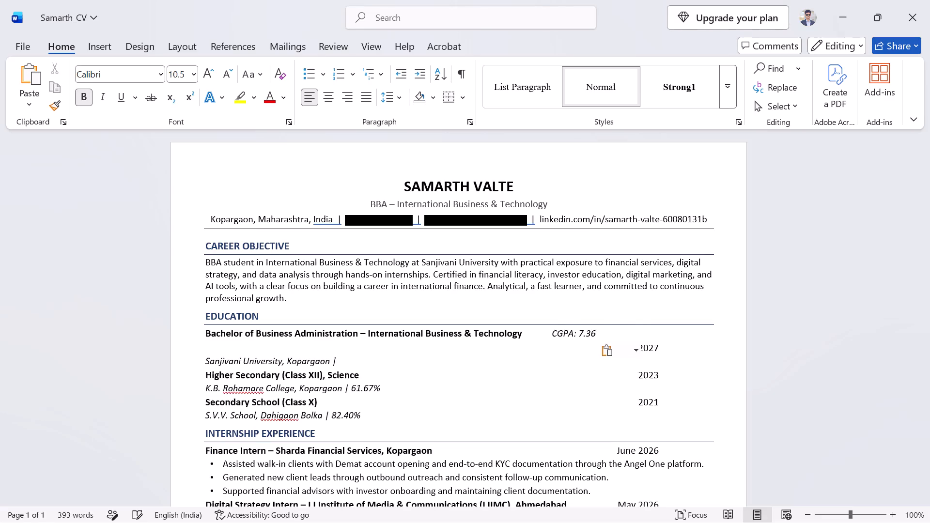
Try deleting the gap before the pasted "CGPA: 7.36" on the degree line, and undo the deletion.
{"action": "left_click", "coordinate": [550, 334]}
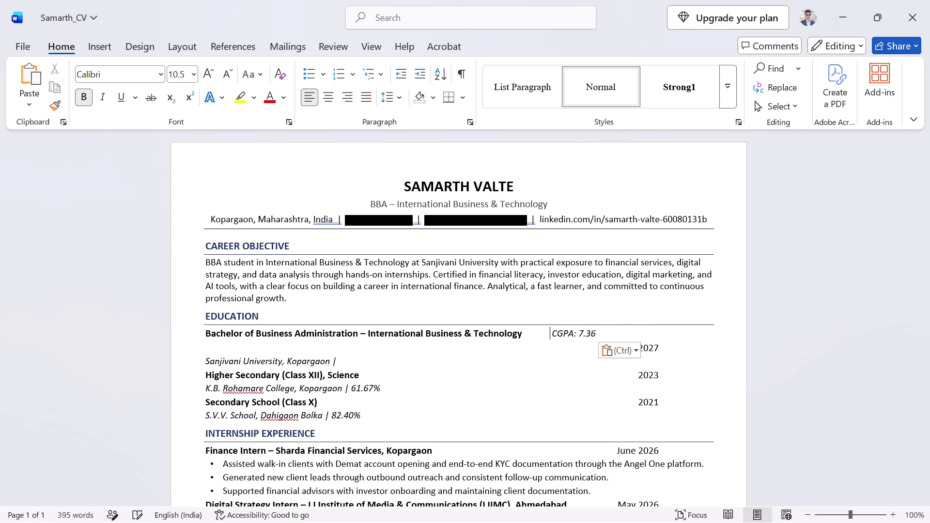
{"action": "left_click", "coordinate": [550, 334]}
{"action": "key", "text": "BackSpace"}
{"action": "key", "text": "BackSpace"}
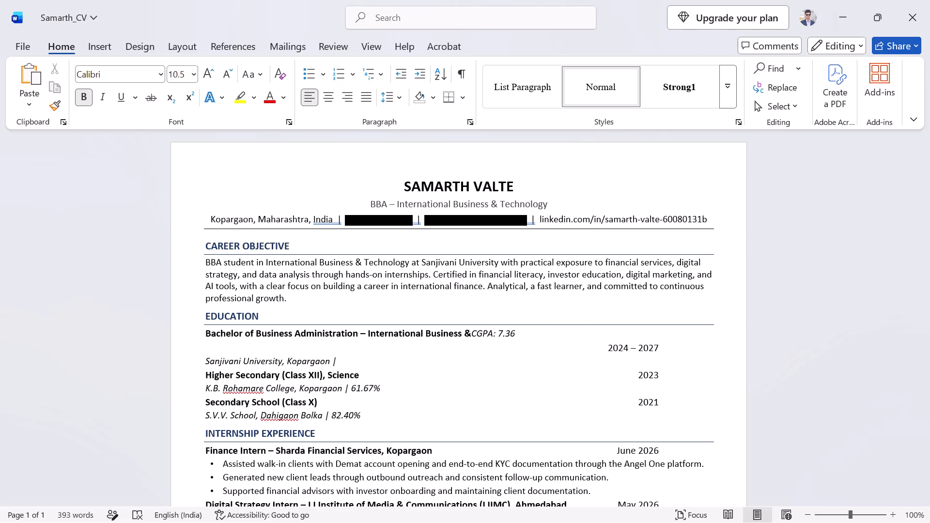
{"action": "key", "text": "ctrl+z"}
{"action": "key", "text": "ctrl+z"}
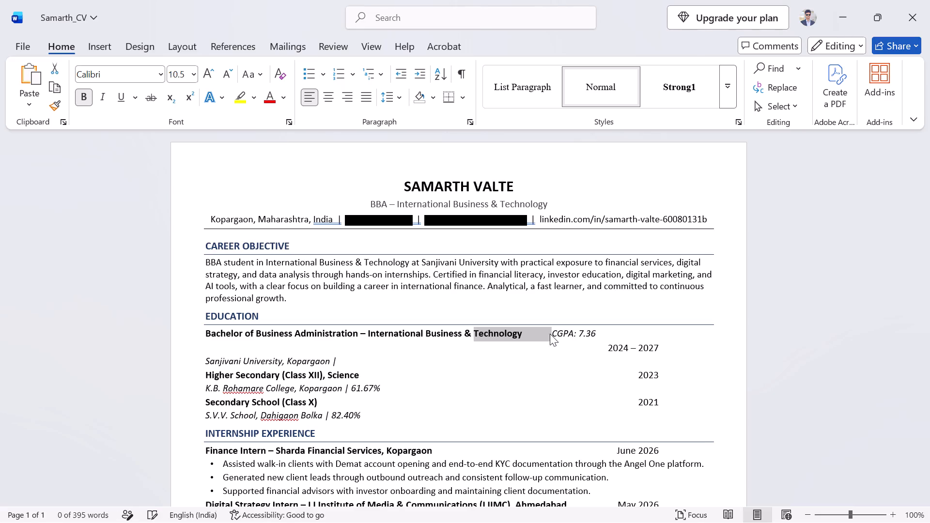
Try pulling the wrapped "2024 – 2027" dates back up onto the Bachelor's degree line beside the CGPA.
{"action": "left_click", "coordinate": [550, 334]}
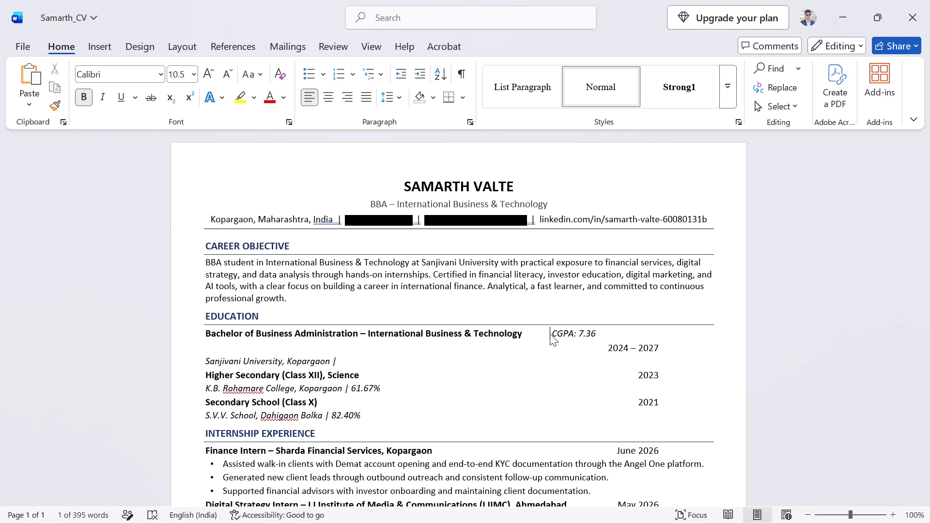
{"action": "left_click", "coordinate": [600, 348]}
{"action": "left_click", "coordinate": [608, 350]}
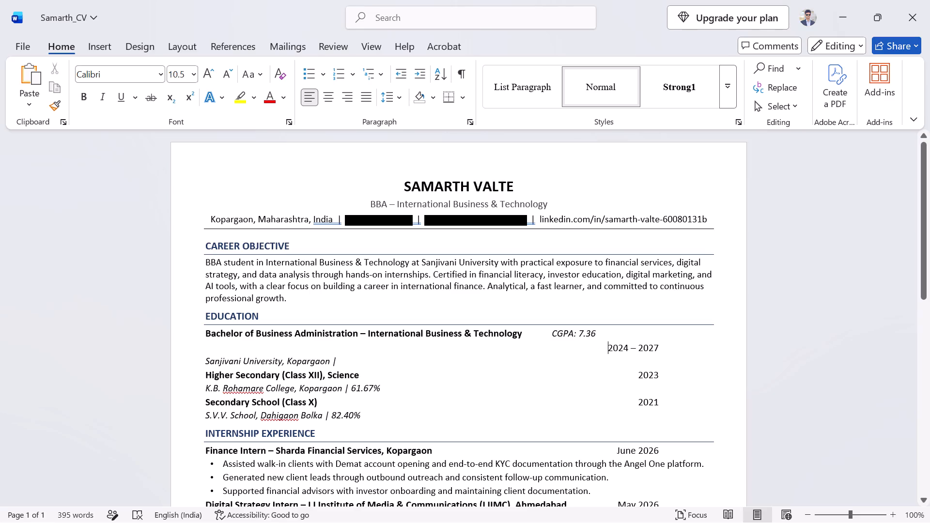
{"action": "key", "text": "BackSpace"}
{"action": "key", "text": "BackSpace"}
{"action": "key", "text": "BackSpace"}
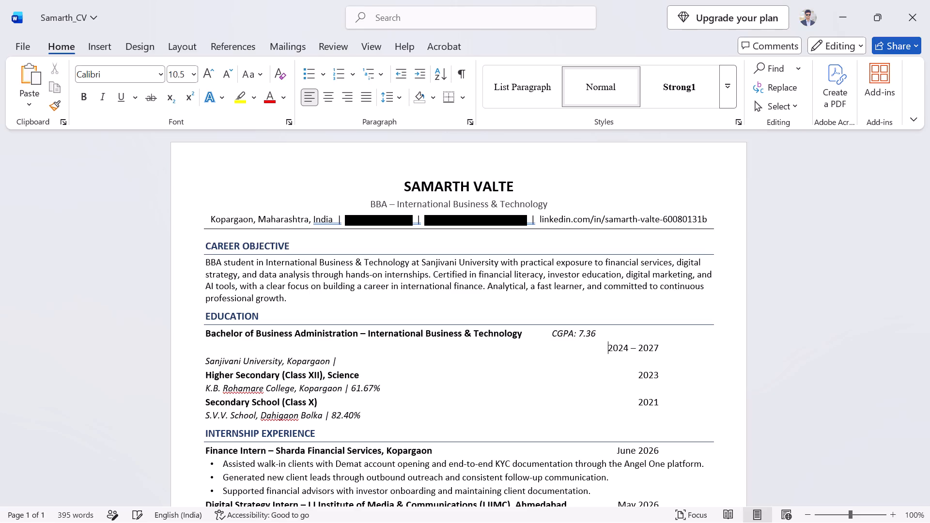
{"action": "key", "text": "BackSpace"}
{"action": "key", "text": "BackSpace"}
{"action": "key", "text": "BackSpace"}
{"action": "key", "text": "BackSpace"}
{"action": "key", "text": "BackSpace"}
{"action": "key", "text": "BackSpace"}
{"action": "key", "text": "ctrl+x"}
Undo all the CGPA rearrangement edits, back to "CGPA: 7.36" following Sanjivani University, Kopargaon.
{"action": "key", "text": "ctrl+z"}
{"action": "key", "text": "ctrl+z"}
{"action": "key", "text": "ctrl+z"}
{"action": "key", "text": "ctrl+z"}
{"action": "key", "text": "ctrl+z"}
{"action": "key", "text": "ctrl+z"}
{"action": "key", "text": "ctrl+z"}
{"action": "key", "text": "ctrl+z"}
{"action": "key", "text": "ctrl+z"}
{"action": "key", "text": "ctrl+z"}
{"action": "key", "text": "ctrl+z"}
{"action": "key", "text": "ctrl+z"}
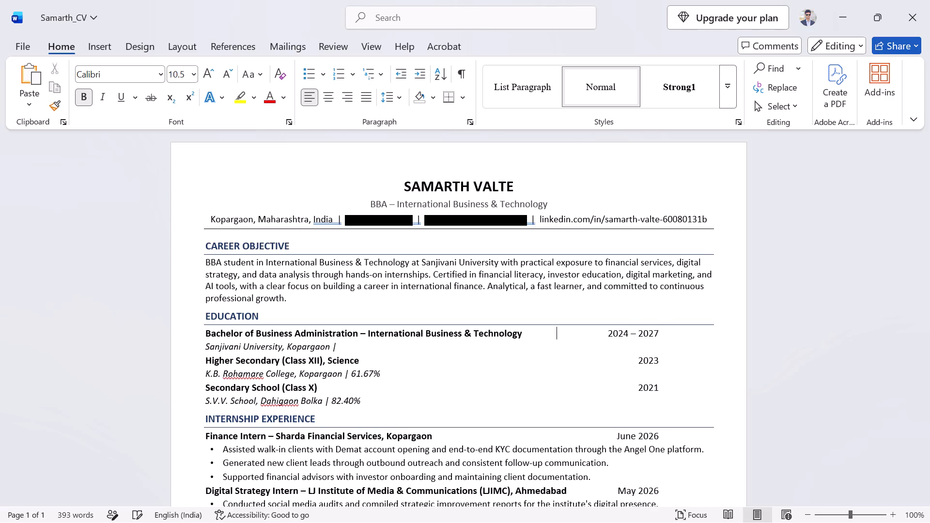
{"action": "key", "text": "ctrl+z"}
{"action": "key", "text": "ctrl+z"}
{"action": "key", "text": "ctrl+z"}
{"action": "key", "text": "ctrl+z"}
{"action": "key", "text": "ctrl+z"}
{"action": "key", "text": "ctrl+z"}
{"action": "key", "text": "ctrl+z"}
{"action": "key", "text": "ctrl+z"}
{"action": "key", "text": "ctrl+z"}
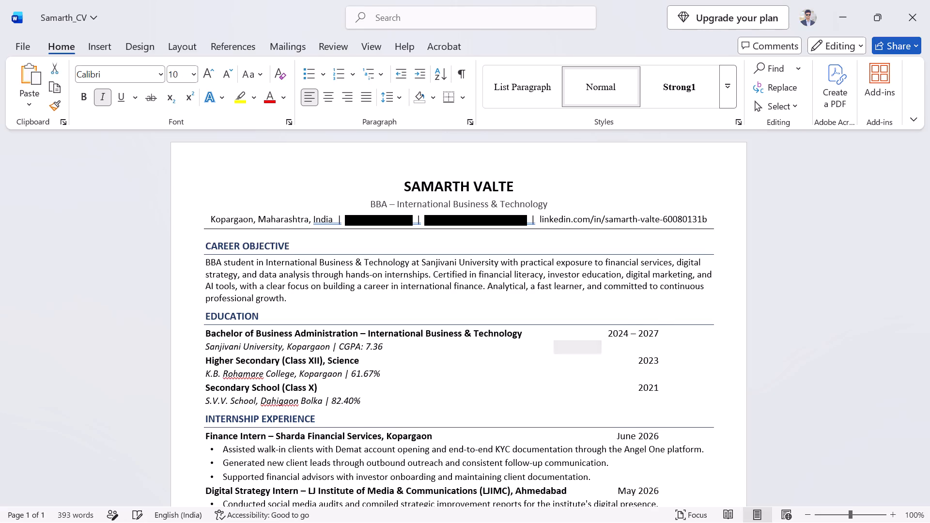
{"action": "key", "text": "ctrl+z"}
{"action": "key", "text": "ctrl+z"}
{"action": "key", "text": "ctrl+z"}
{"action": "key", "text": "ctrl+z"}
{"action": "key", "text": "ctrl+z"}
{"action": "key", "text": "ctrl+z"}
{"action": "key", "text": "ctrl+z"}
{"action": "key", "text": "ctrl+z"}
{"action": "key", "text": "ctrl+z"}
{"action": "key", "text": "ctrl+z"}
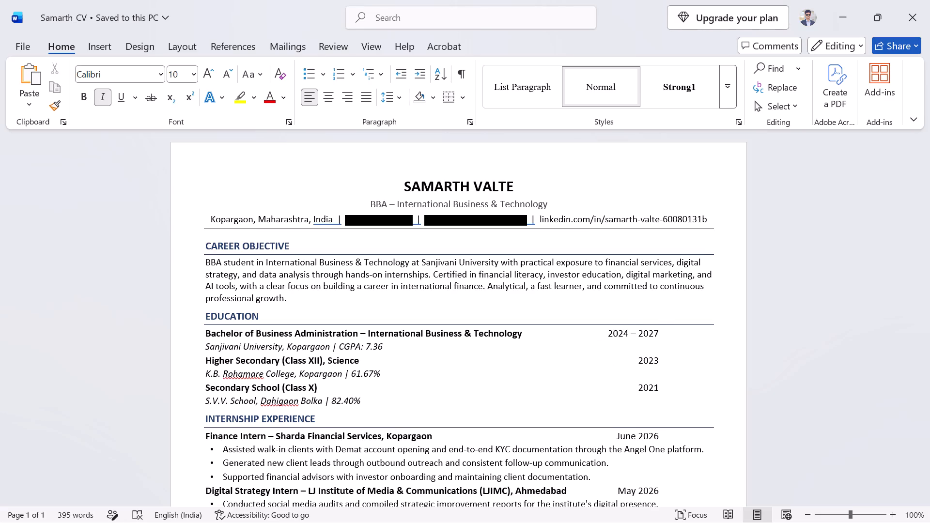
{"action": "key", "text": "ctrl+z"}
{"action": "key", "text": "ctrl+z"}
Add three spaces after the "2024 – 2027" dates on the Bachelor's degree line.
{"action": "left_click", "coordinate": [586, 415]}
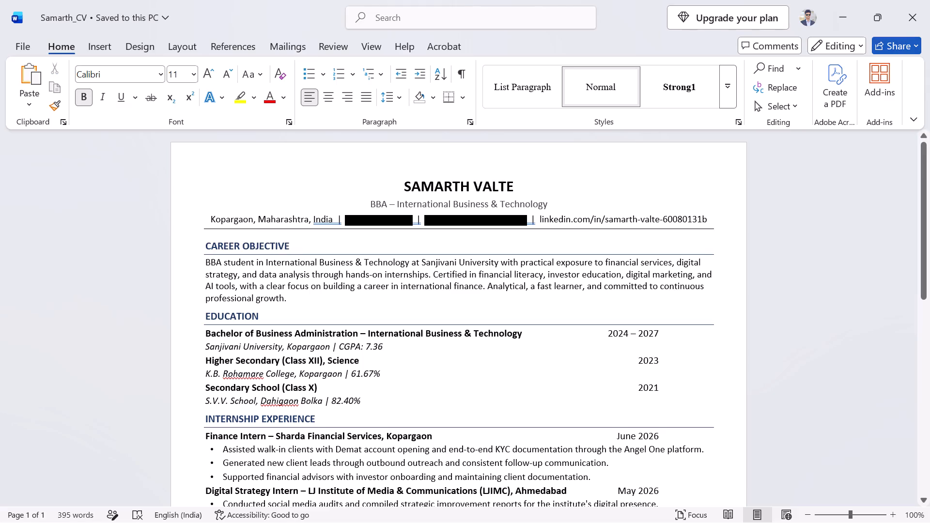
{"action": "left_click", "coordinate": [664, 342]}
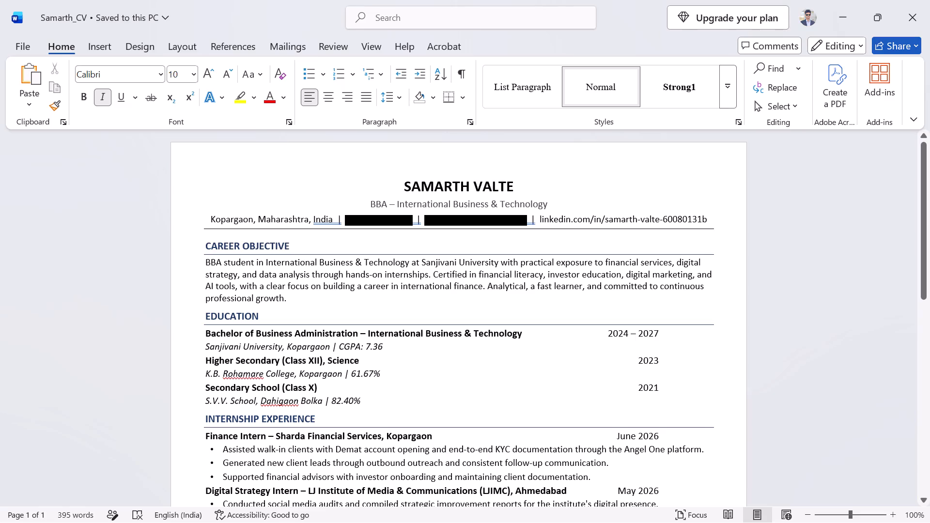
{"action": "double_click", "coordinate": [663, 333]}
{"action": "key", "text": "space"}
{"action": "key", "text": "space"}
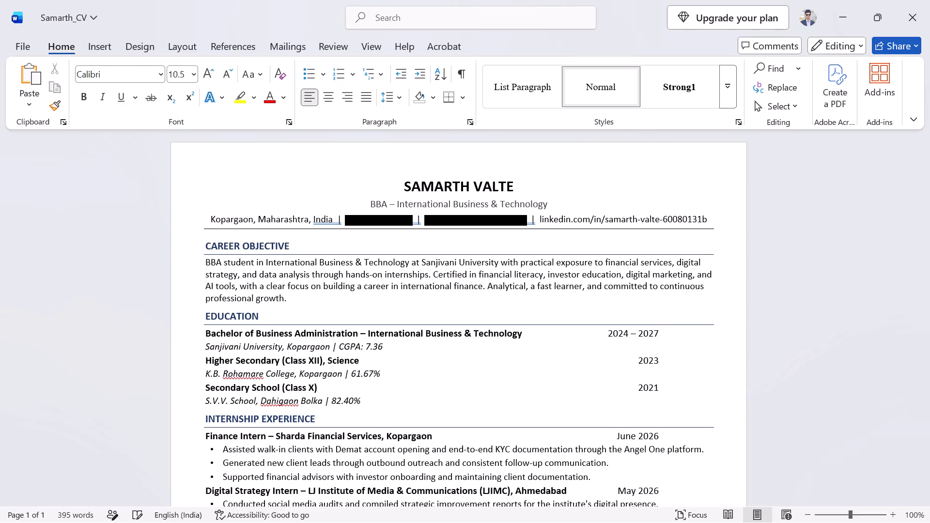
{"action": "key", "text": "space"}
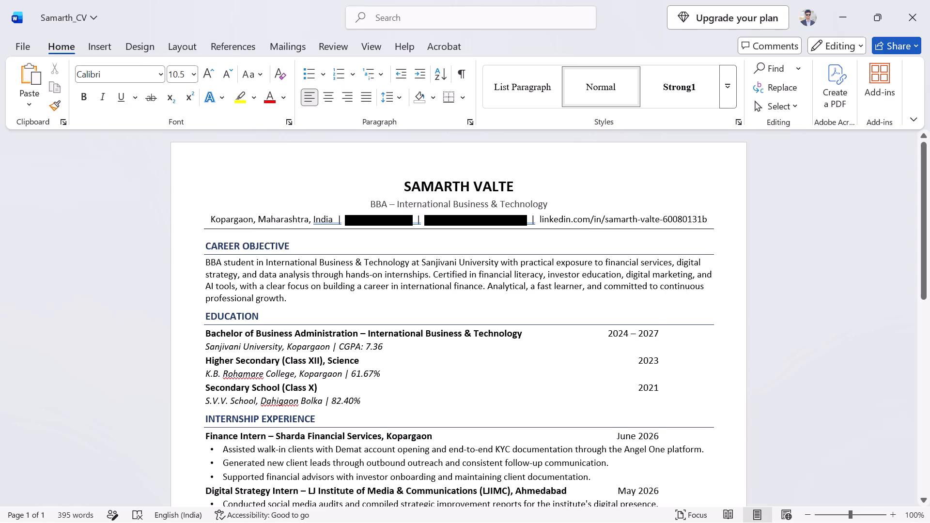
Add six spaces directly before the "2024 – 2027" dates on the Bachelor's degree line.
{"action": "left_click", "coordinate": [606, 333]}
{"action": "key", "text": "space"}
{"action": "key", "text": "space"}
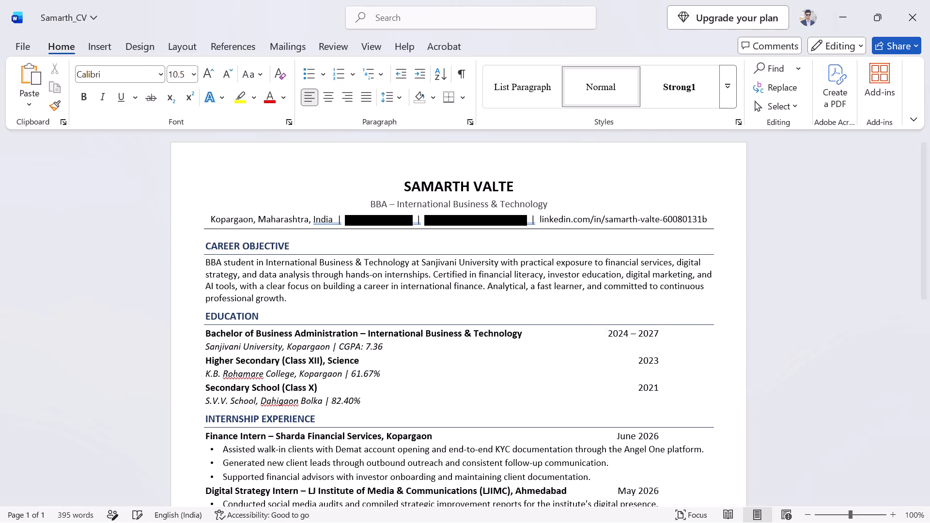
{"action": "key", "text": "space"}
{"action": "key", "text": "space"}
{"action": "key", "text": "space"}
{"action": "key", "text": "space"}
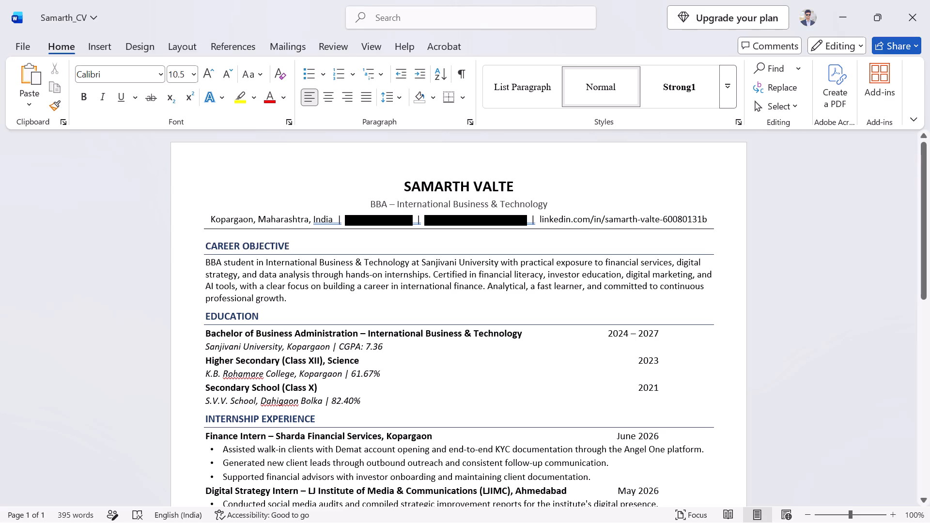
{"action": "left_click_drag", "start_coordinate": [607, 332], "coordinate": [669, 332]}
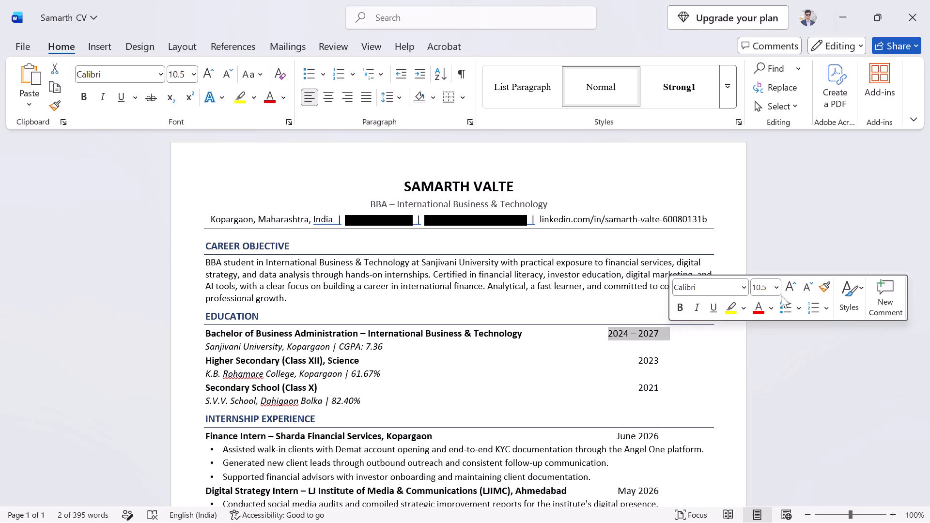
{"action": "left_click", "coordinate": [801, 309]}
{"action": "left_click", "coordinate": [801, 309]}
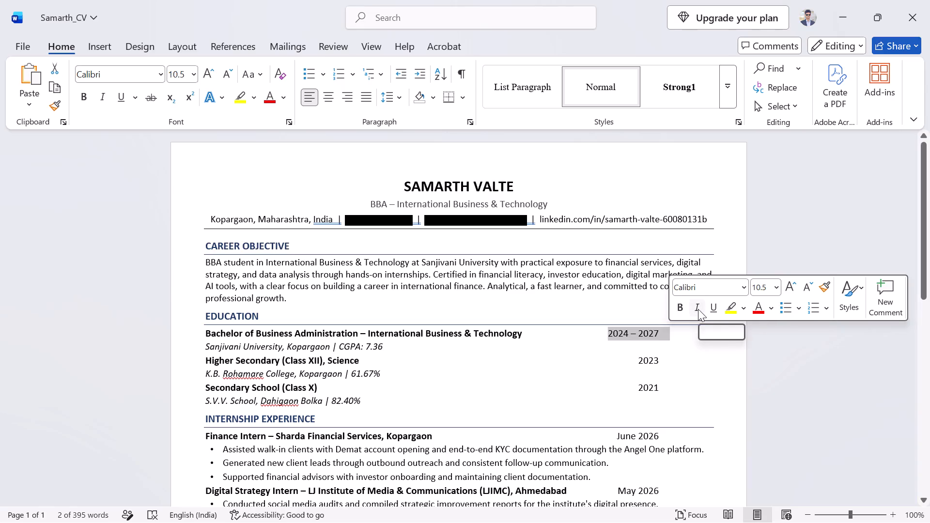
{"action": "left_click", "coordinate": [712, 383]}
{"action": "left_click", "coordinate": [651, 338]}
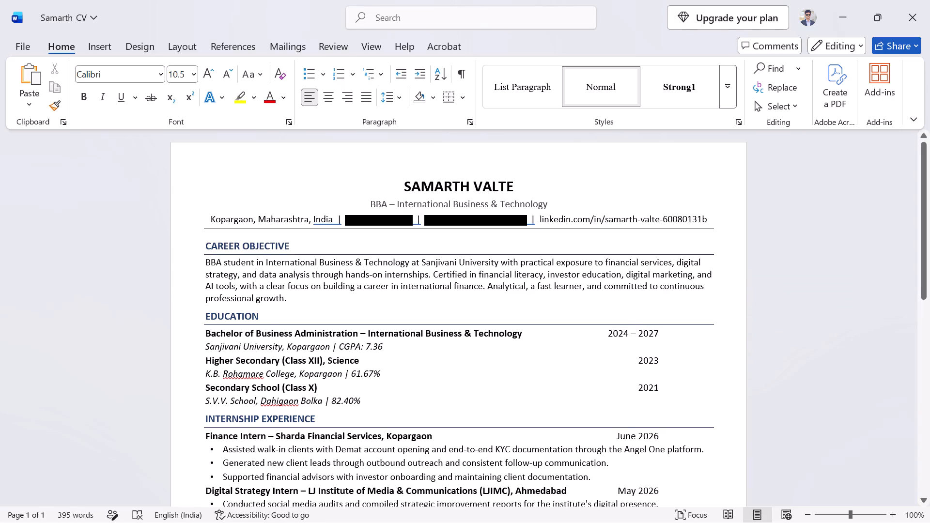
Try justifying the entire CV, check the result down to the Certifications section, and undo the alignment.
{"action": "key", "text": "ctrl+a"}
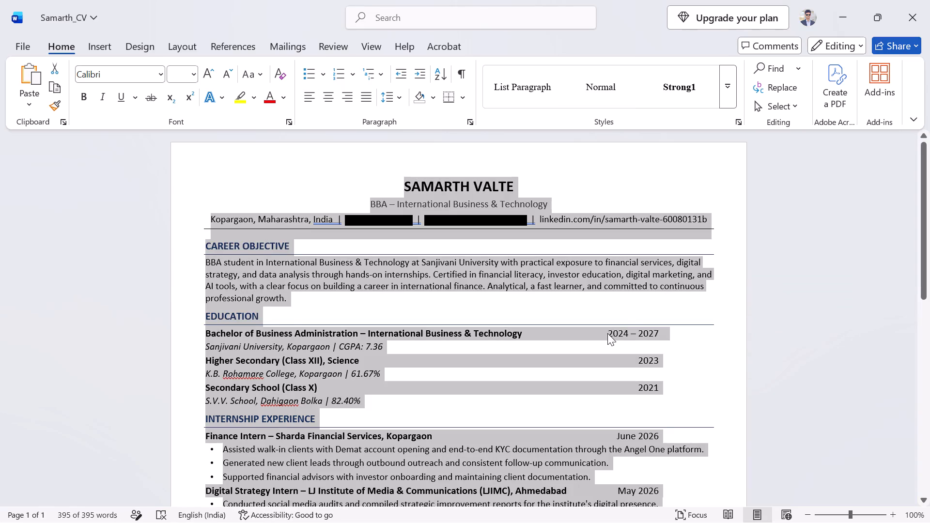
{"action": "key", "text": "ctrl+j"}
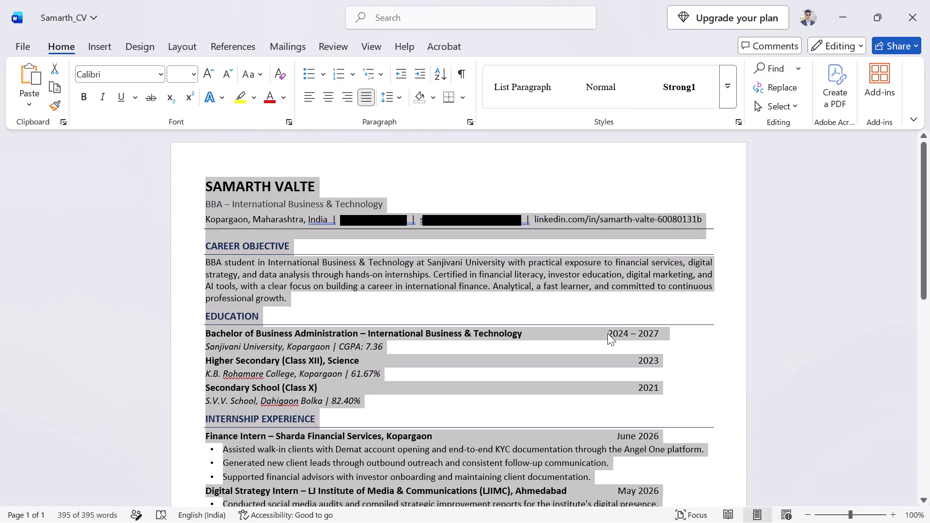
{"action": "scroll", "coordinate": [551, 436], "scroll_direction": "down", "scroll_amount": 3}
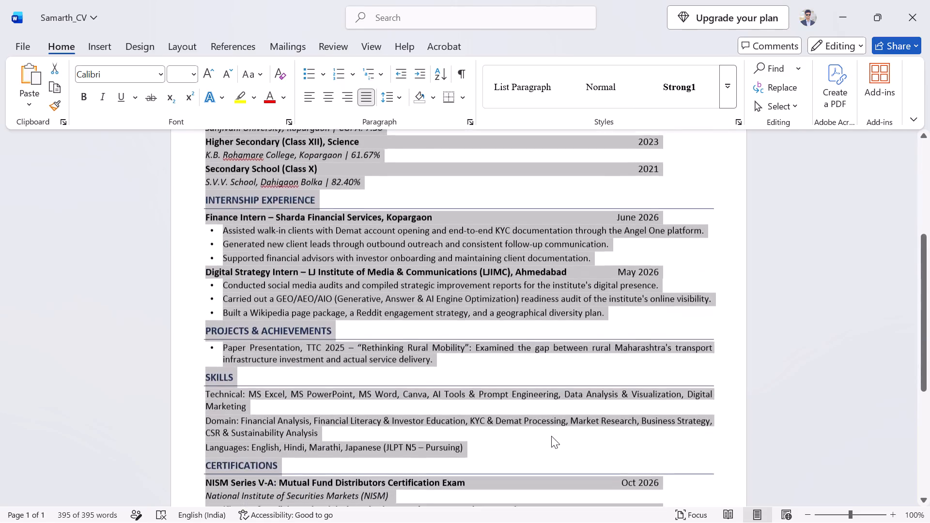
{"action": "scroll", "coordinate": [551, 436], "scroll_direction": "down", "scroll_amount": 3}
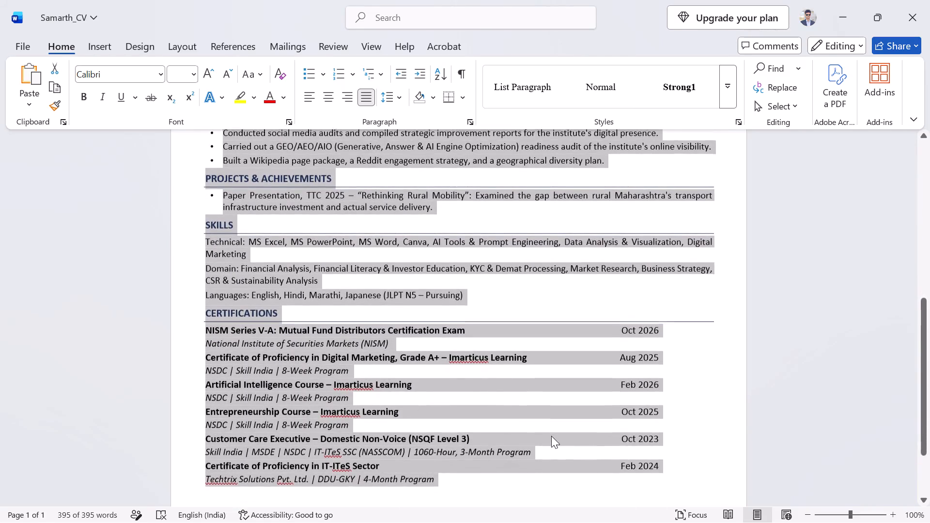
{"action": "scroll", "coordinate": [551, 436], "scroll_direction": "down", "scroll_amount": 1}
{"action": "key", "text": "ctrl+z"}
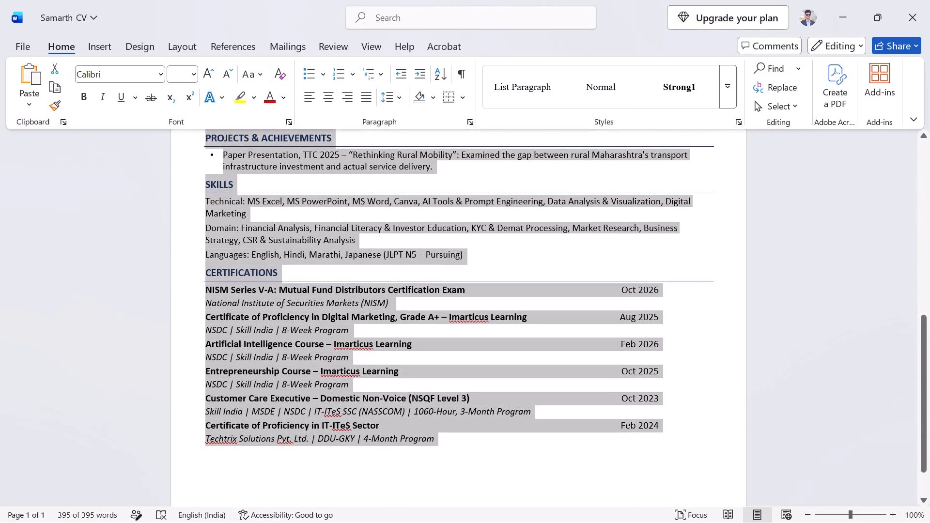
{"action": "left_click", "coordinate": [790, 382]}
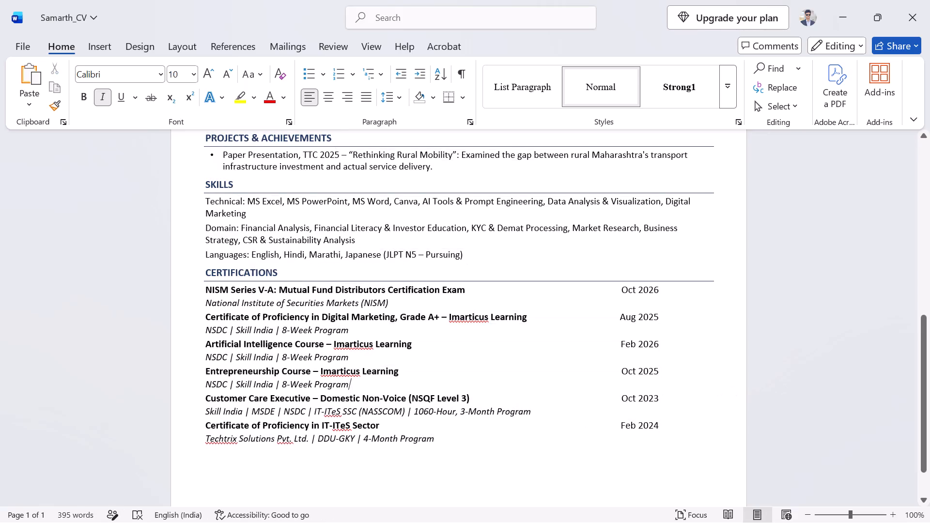
Justify all text from the CAREER OBJECTIVE heading through the last certification entry, excluding the centred name and contact header.
{"action": "scroll", "coordinate": [700, 395], "scroll_direction": "up", "scroll_amount": 10}
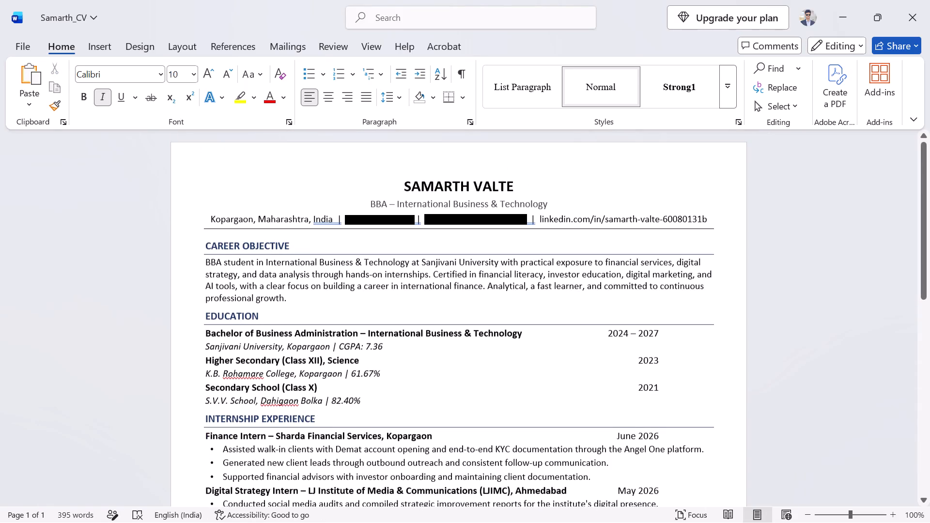
{"action": "left_click_drag", "start_coordinate": [202, 241], "coordinate": [582, 494]}
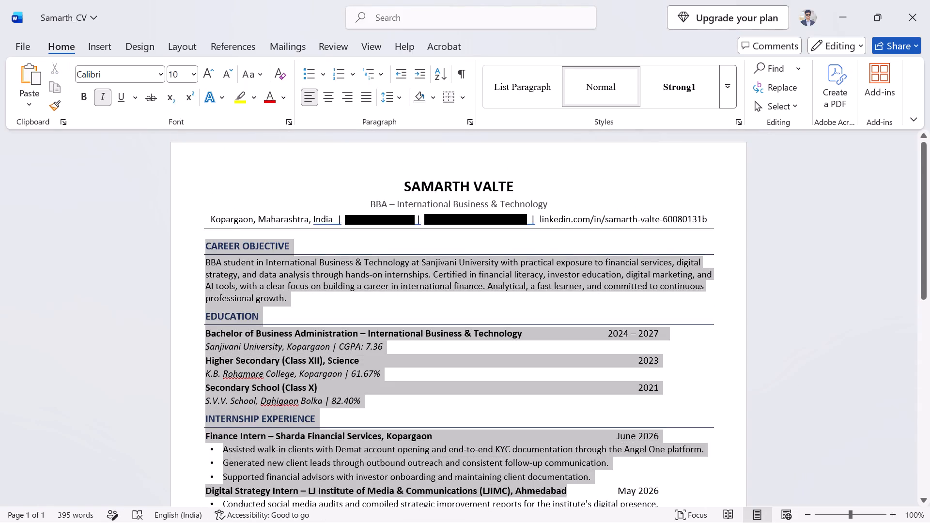
{"action": "left_click_drag", "start_coordinate": [582, 494], "coordinate": [672, 393]}
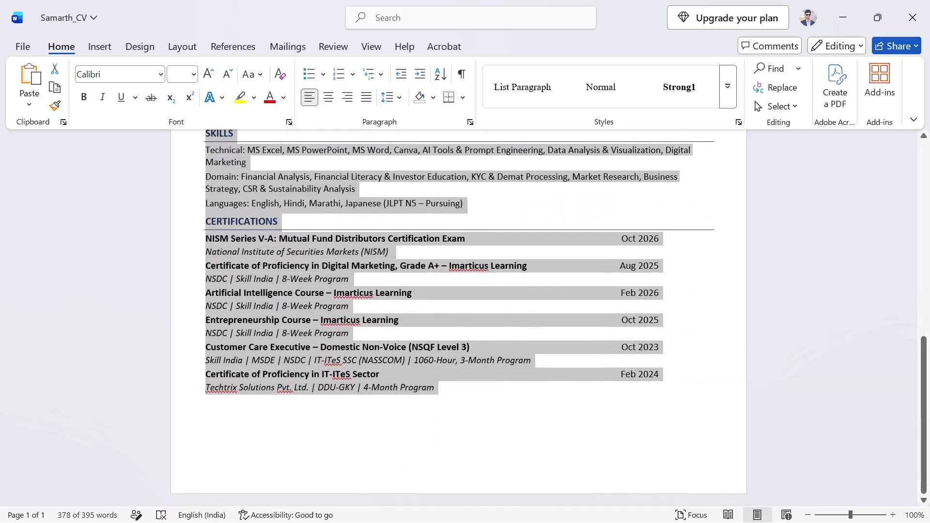
{"action": "key", "text": "ctrl+j"}
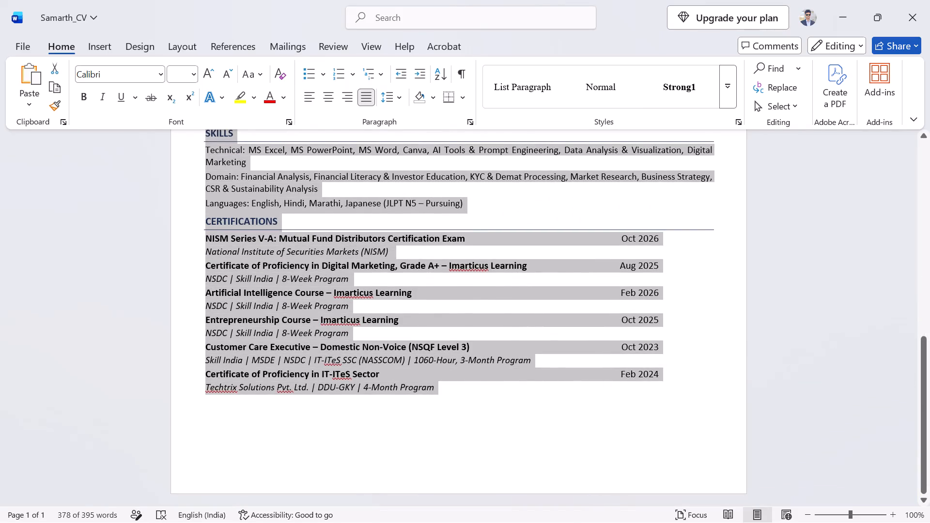
{"action": "left_click", "coordinate": [671, 382]}
{"action": "scroll", "coordinate": [677, 446], "scroll_direction": "up", "scroll_amount": 3}
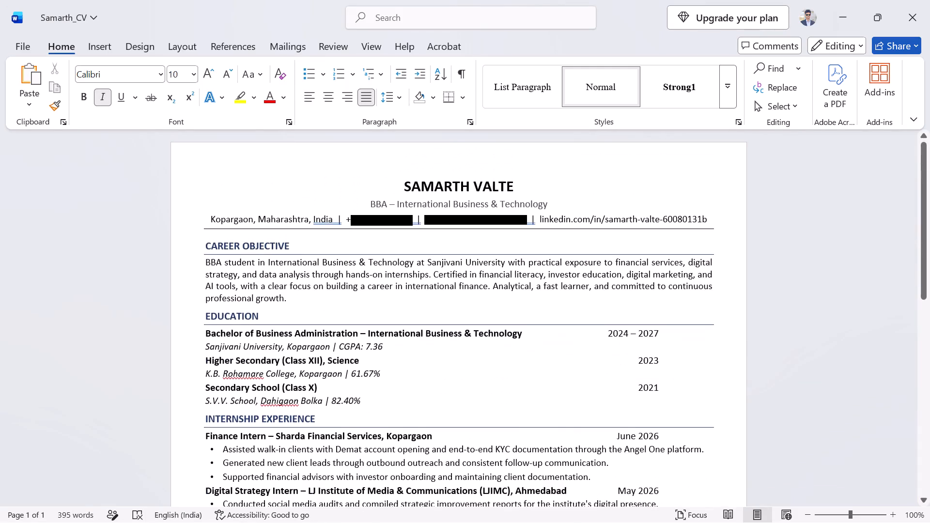
{"action": "left_click", "coordinate": [677, 350]}
Add four spaces directly before the "2024 – 2027" dates on the Bachelor's degree line.
{"action": "left_click", "coordinate": [609, 333]}
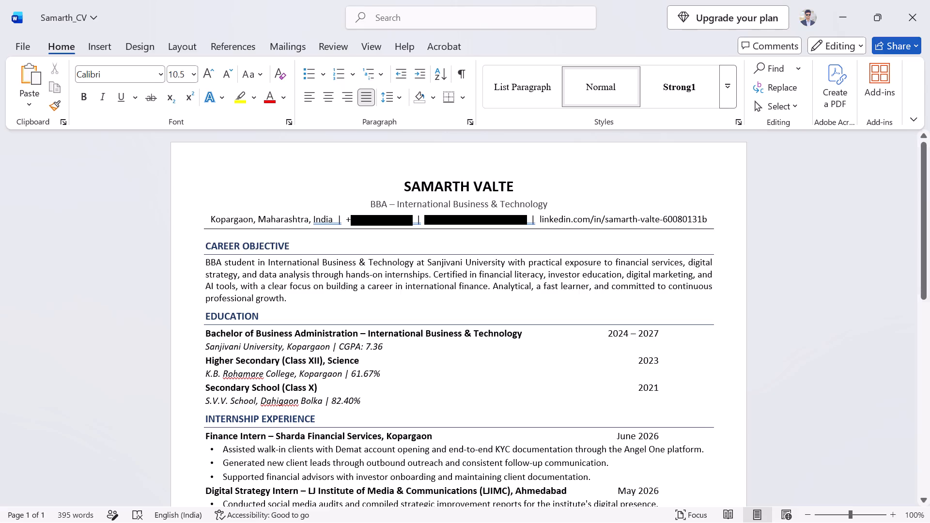
{"action": "key", "text": "space"}
{"action": "key", "text": "space"}
{"action": "key", "text": "space"}
{"action": "key", "text": "space"}
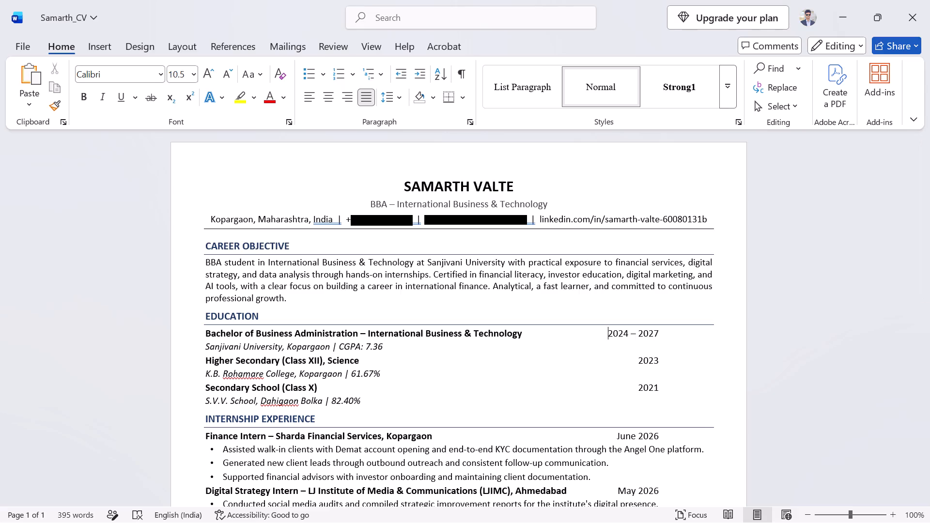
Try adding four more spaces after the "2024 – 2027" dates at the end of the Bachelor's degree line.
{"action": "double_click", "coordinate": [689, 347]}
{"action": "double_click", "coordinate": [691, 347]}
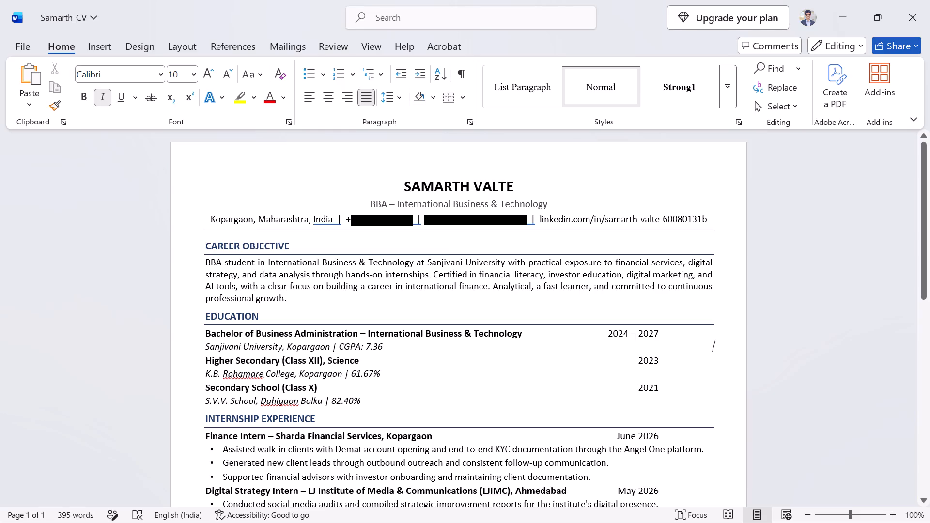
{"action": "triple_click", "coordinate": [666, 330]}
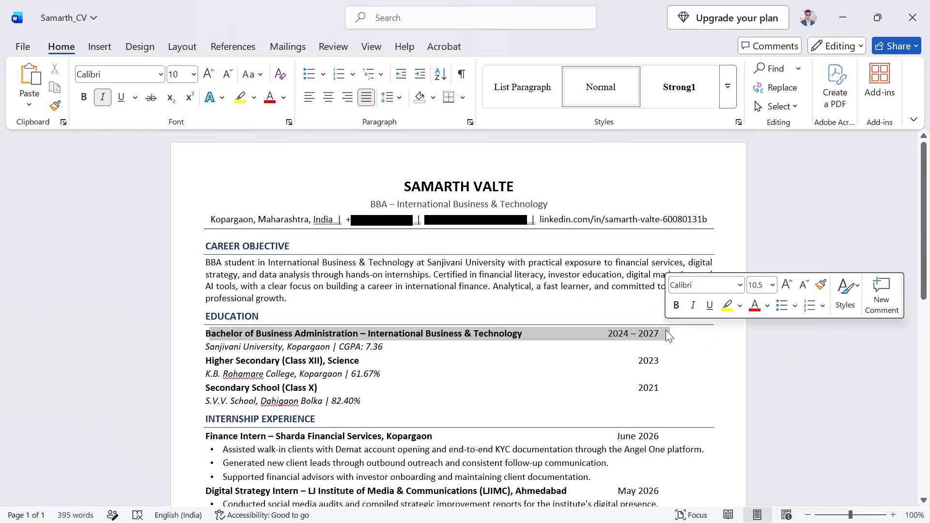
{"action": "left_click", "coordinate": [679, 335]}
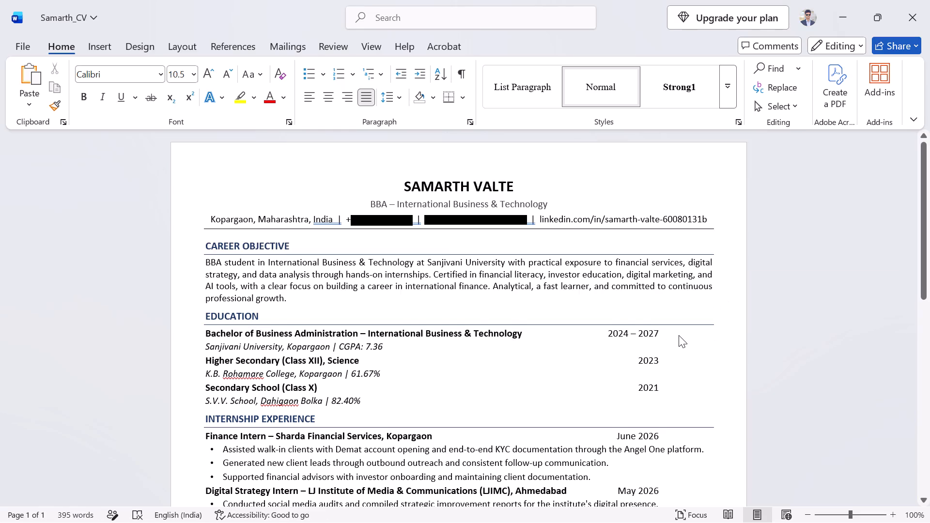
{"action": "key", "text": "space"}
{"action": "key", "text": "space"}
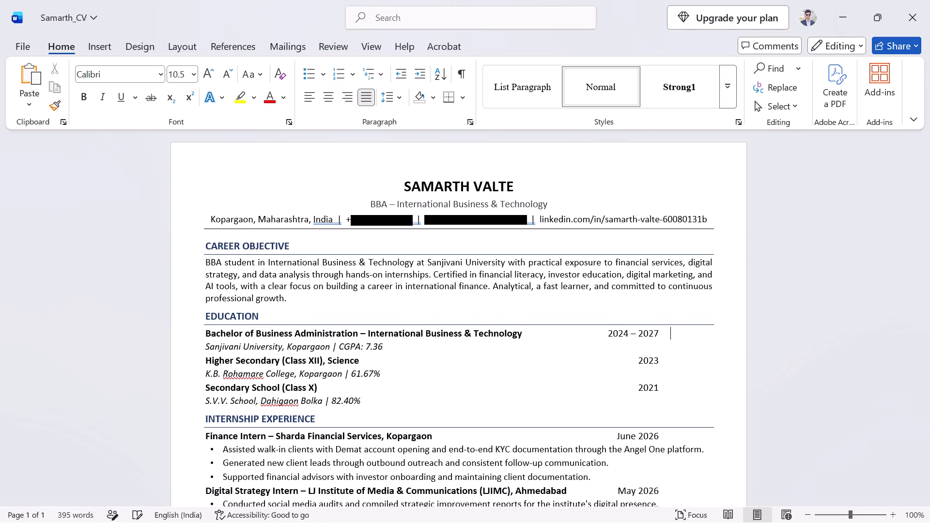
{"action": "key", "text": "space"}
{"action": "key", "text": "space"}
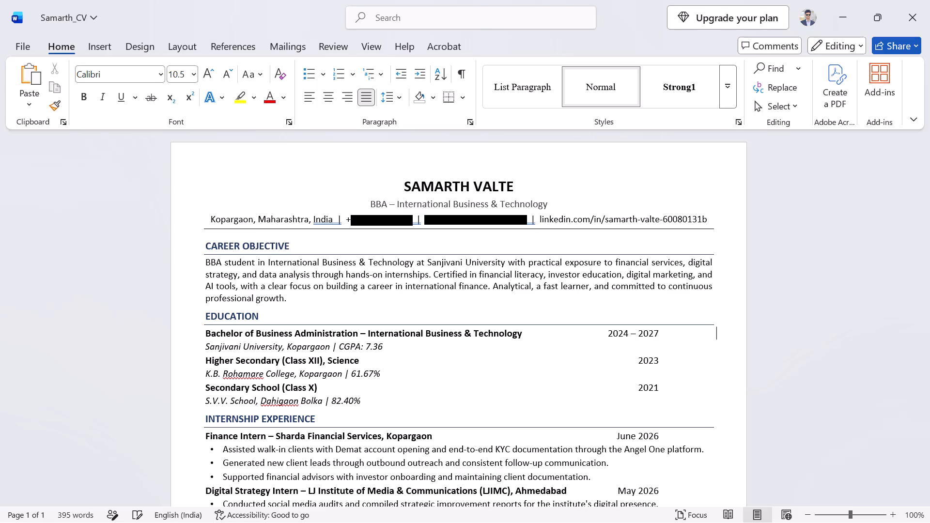
Delete the surplus trailing spaces after the "2024 – 2027" dates on the Bachelor's degree line.
{"action": "key", "text": "BackSpace"}
{"action": "key", "text": "BackSpace"}
{"action": "key", "text": "BackSpace"}
{"action": "key", "text": "BackSpace"}
{"action": "key", "text": "BackSpace"}
{"action": "key", "text": "BackSpace"}
{"action": "key", "text": "BackSpace"}
{"action": "key", "text": "BackSpace"}
{"action": "key", "text": "BackSpace"}
{"action": "key", "text": "BackSpace"}
{"action": "key", "text": "BackSpace"}
{"action": "key", "text": "BackSpace"}
{"action": "key", "text": "BackSpace"}
{"action": "key", "text": "BackSpace"}
{"action": "key", "text": "BackSpace"}
{"action": "key", "text": "BackSpace"}
{"action": "key", "text": "BackSpace"}
{"action": "key", "text": "BackSpace"}
{"action": "key", "text": "BackSpace"}
{"action": "key", "text": "BackSpace"}
{"action": "key", "text": "BackSpace"}
{"action": "key", "text": "BackSpace"}
{"action": "key", "text": "BackSpace"}
{"action": "key", "text": "BackSpace"}
{"action": "key", "text": "BackSpace"}
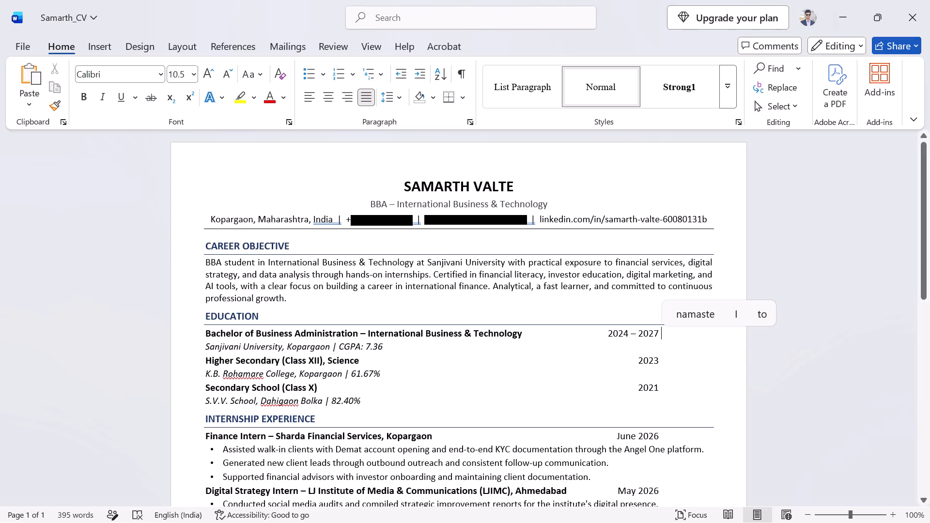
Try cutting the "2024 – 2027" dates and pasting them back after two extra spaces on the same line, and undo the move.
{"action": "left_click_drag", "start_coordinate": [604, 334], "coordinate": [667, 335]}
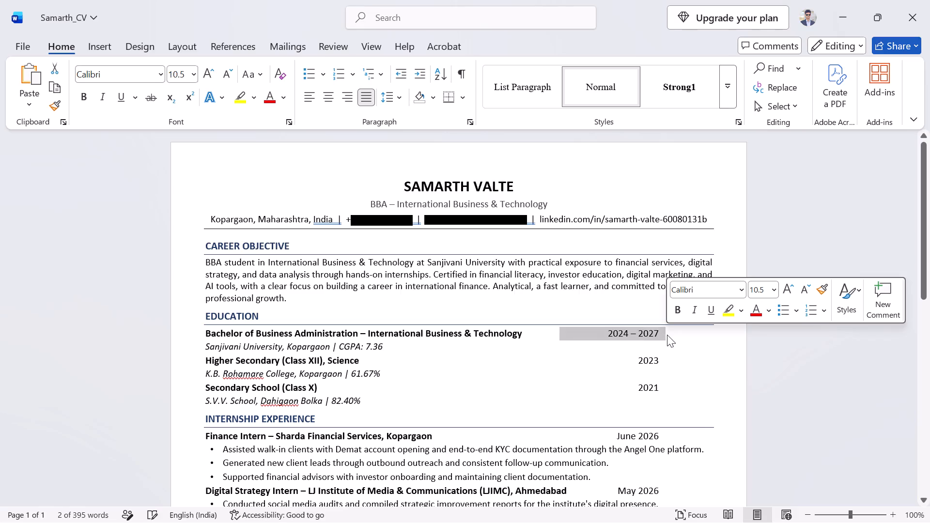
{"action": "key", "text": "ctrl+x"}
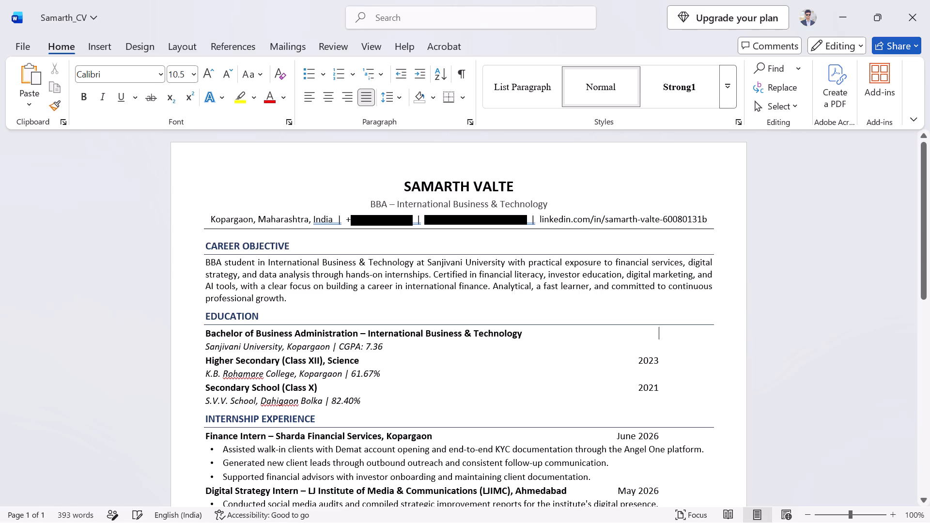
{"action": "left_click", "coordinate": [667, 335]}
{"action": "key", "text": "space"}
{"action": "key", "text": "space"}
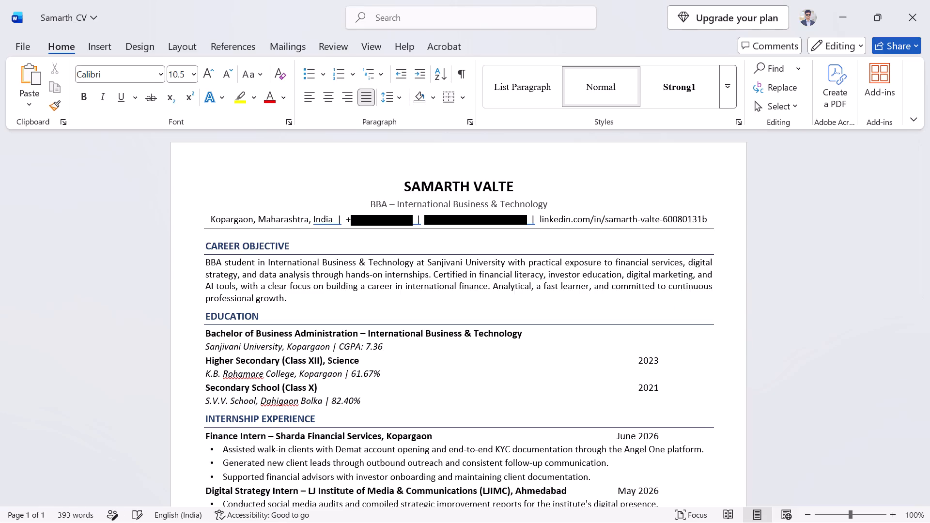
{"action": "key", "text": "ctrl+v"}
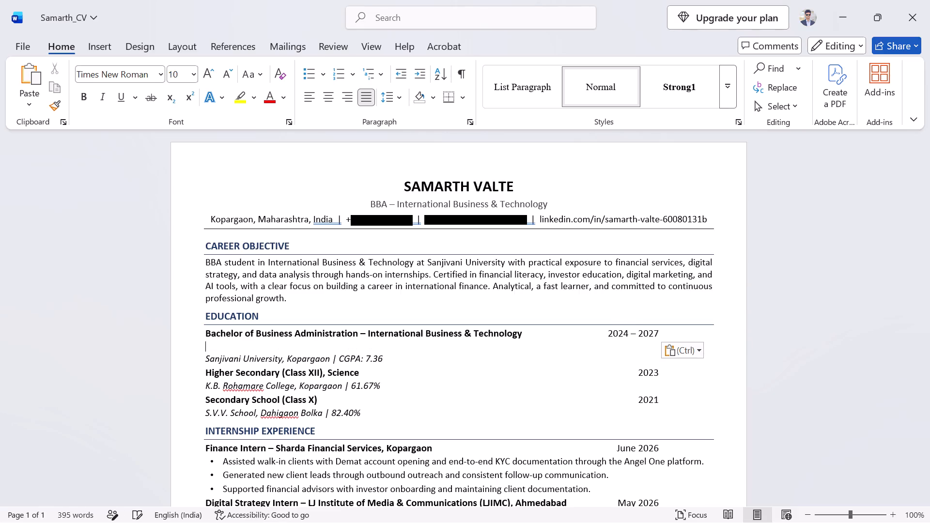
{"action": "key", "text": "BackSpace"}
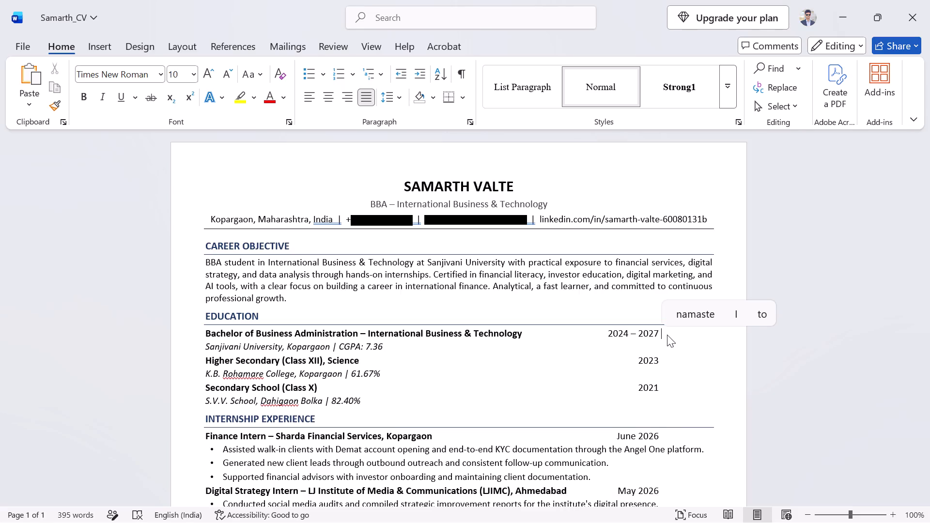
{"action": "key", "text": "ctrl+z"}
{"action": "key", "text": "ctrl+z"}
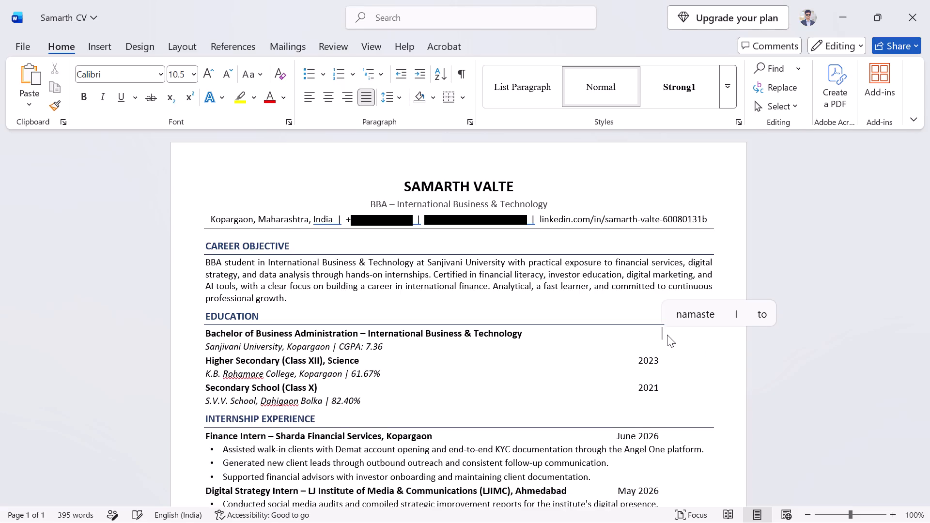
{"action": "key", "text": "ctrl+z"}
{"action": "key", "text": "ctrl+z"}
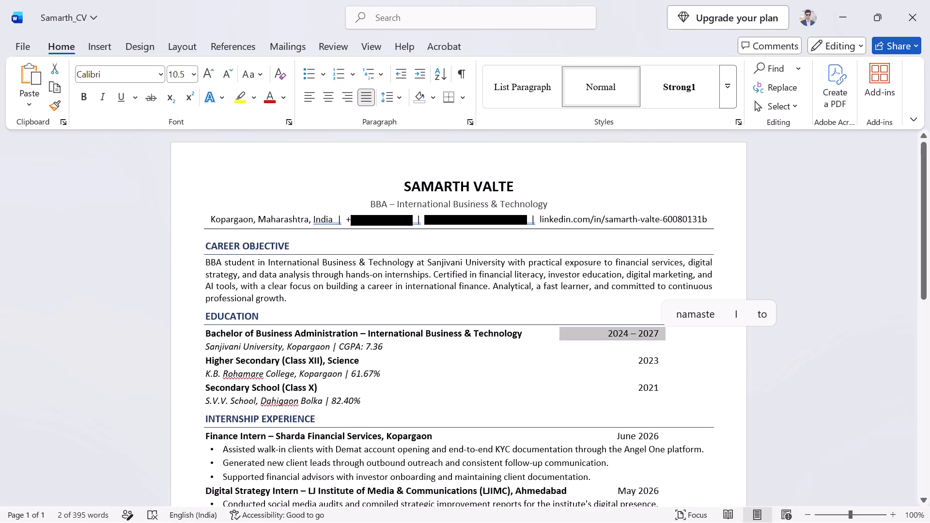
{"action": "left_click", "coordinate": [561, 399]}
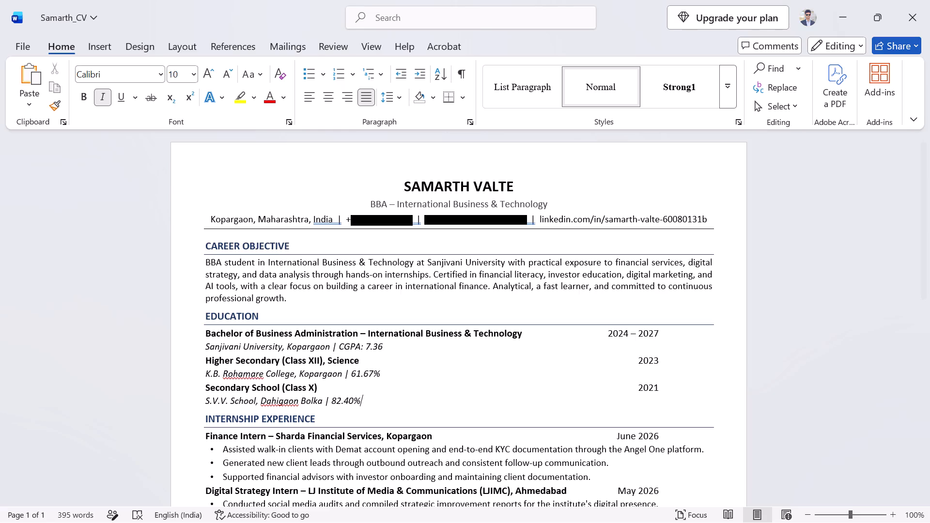
Review the CV's alignment and spacing from the Education section down to the last certification entry.
{"action": "double_click", "coordinate": [581, 328]}
{"action": "left_click", "coordinate": [582, 327]}
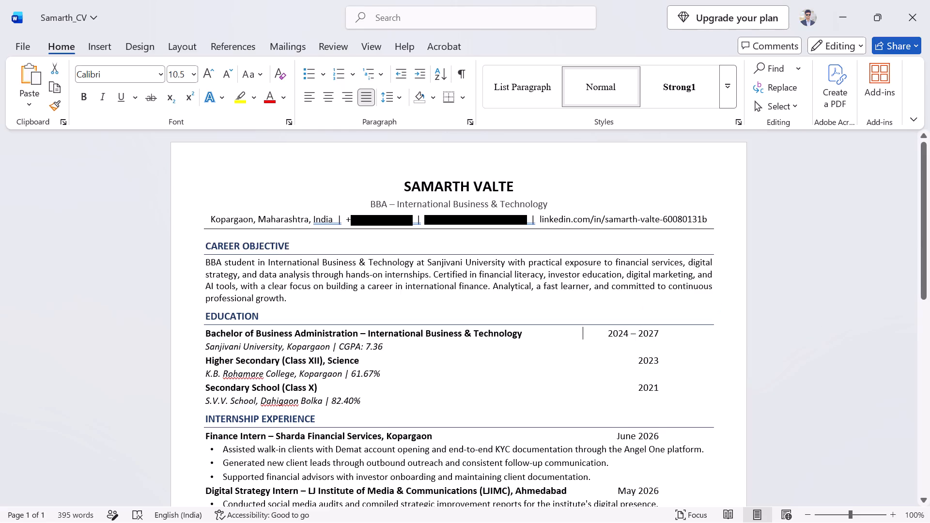
{"action": "left_click", "coordinate": [573, 382]}
{"action": "scroll", "coordinate": [573, 382], "scroll_direction": "down", "scroll_amount": 3}
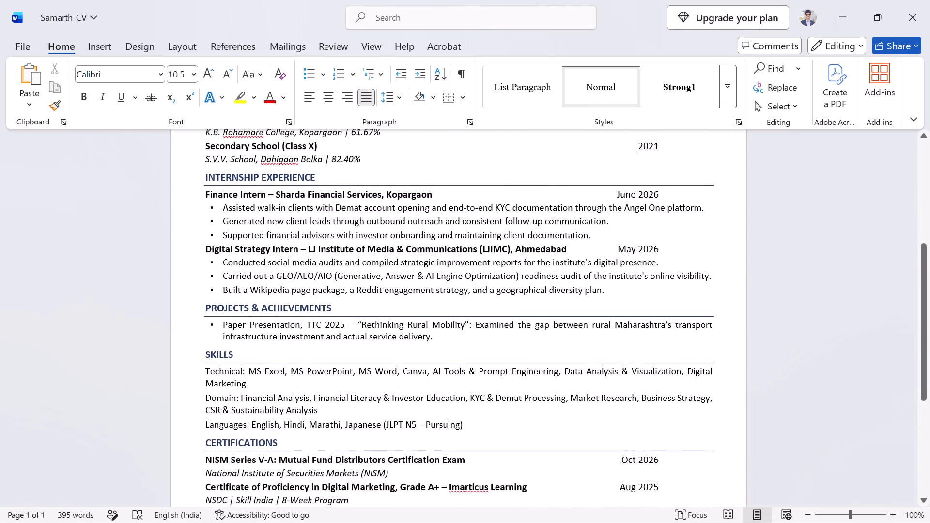
{"action": "scroll", "coordinate": [573, 382], "scroll_direction": "down", "scroll_amount": 2}
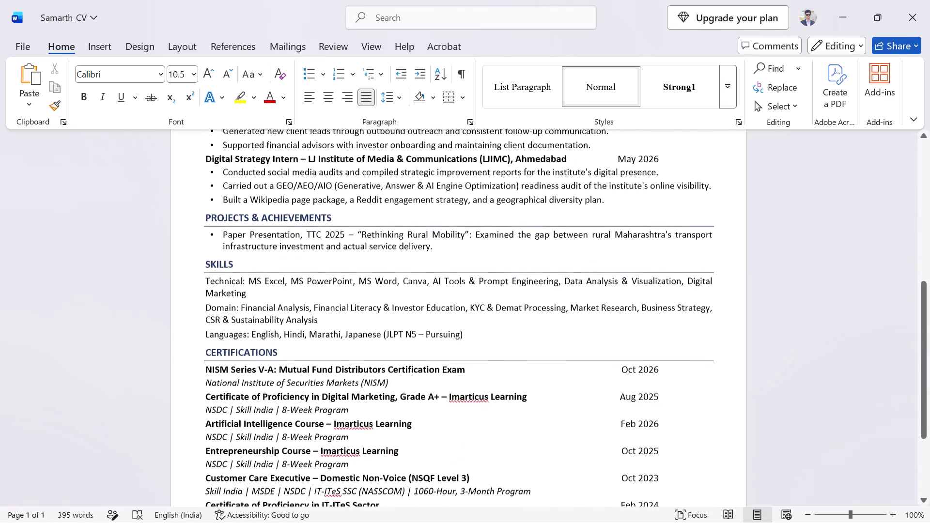
{"action": "scroll", "coordinate": [573, 382], "scroll_direction": "down", "scroll_amount": 1}
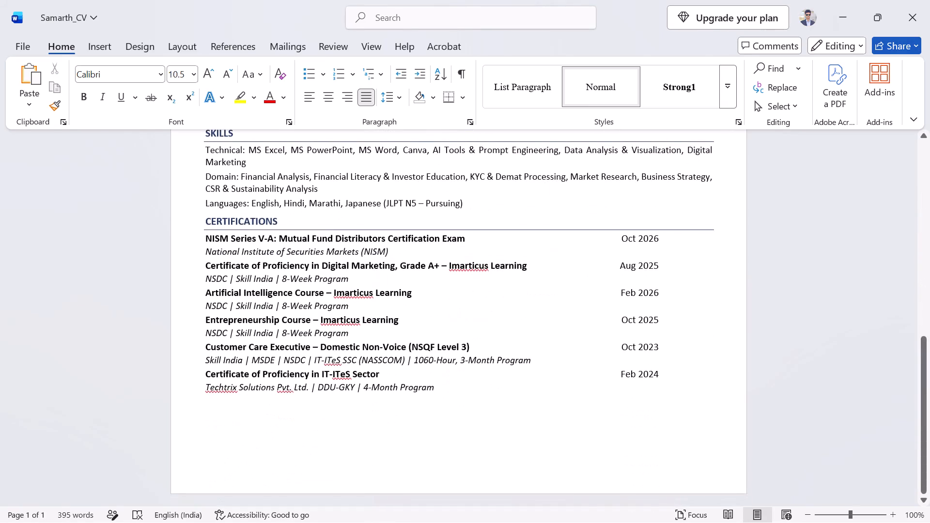
{"action": "scroll", "coordinate": [573, 382], "scroll_direction": "down", "scroll_amount": 3}
{"action": "scroll", "coordinate": [447, 316], "scroll_direction": "up", "scroll_amount": 4}
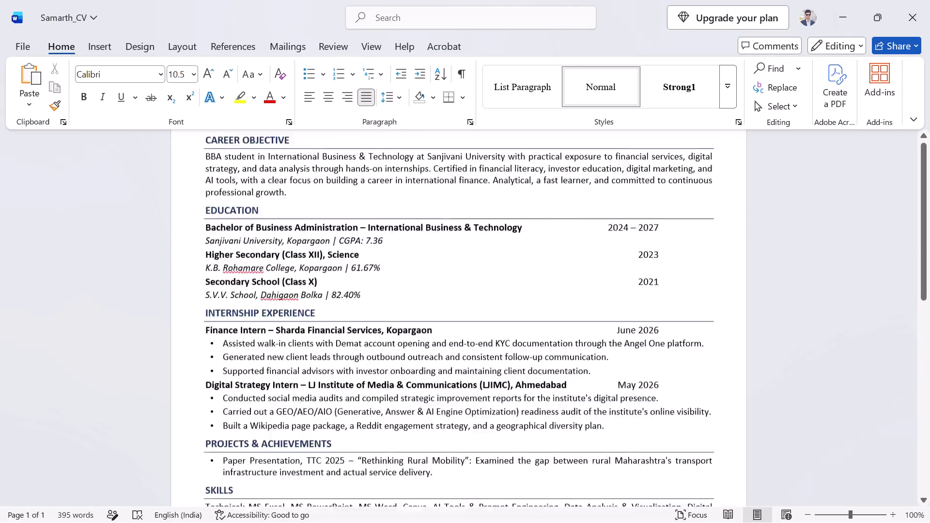
Save the changes to the CV document.
{"action": "key", "text": "ctrl+s"}
{"action": "key", "text": "ctrl+s"}
{"action": "key", "text": "ctrl+s"}
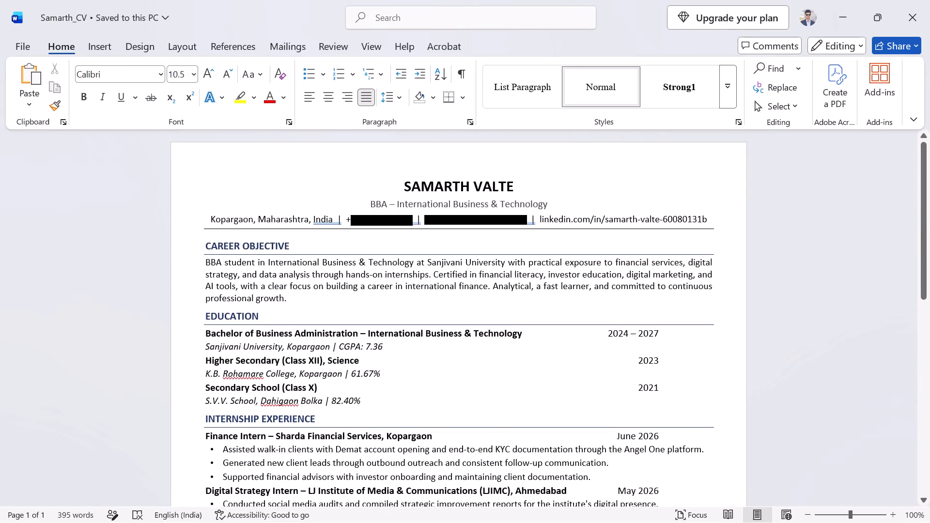
{"action": "key", "text": "ctrl+s"}
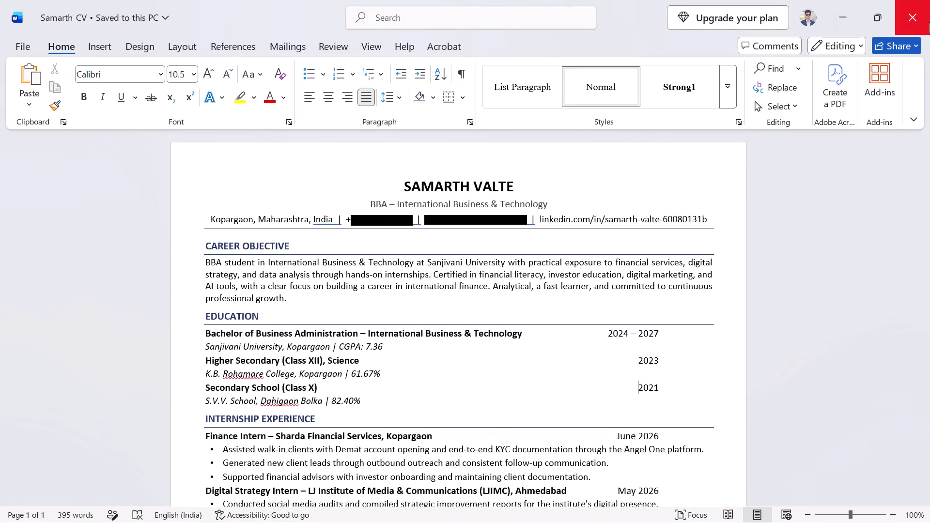
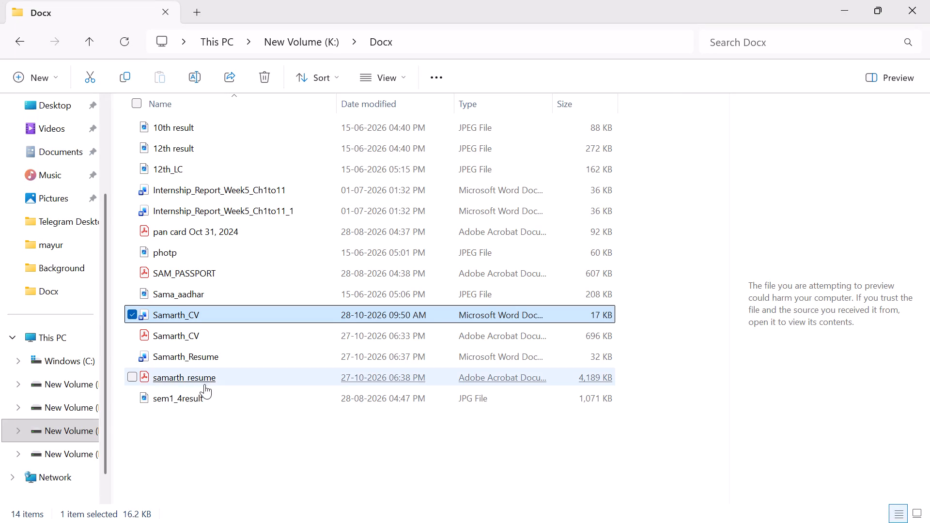
Open the resume Word document from the Docx folder and look through its layout.
{"action": "double_click", "coordinate": [205, 354]}
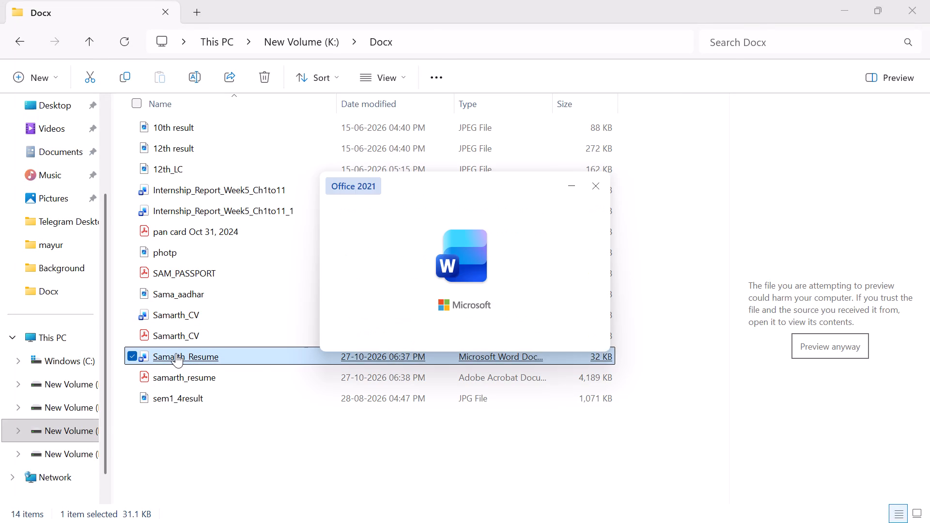
{"action": "scroll", "coordinate": [283, 389], "scroll_direction": "down", "scroll_amount": 5}
{"action": "scroll", "coordinate": [283, 389], "scroll_direction": "up", "scroll_amount": 3}
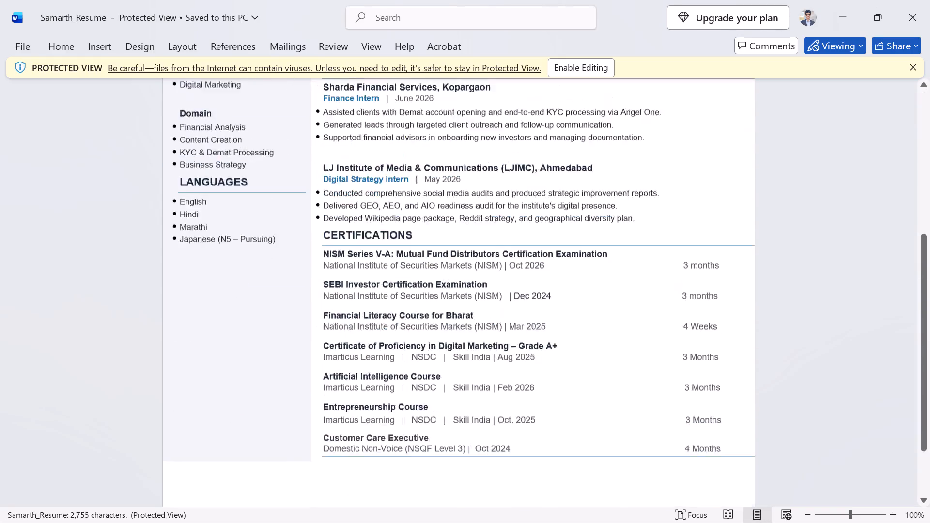
{"action": "scroll", "coordinate": [283, 389], "scroll_direction": "up", "scroll_amount": 1}
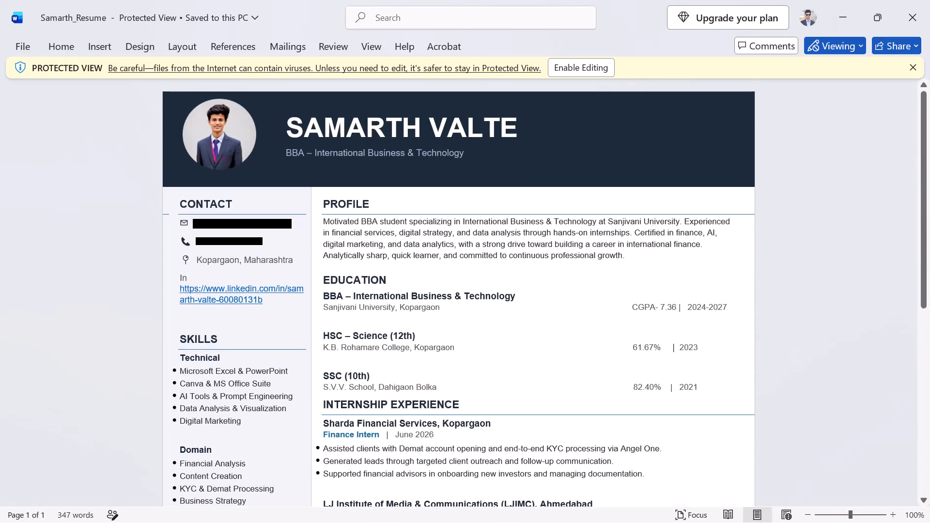
{"action": "scroll", "coordinate": [512, 471], "scroll_direction": "down", "scroll_amount": 4}
{"action": "scroll", "coordinate": [512, 471], "scroll_direction": "up", "scroll_amount": 5}
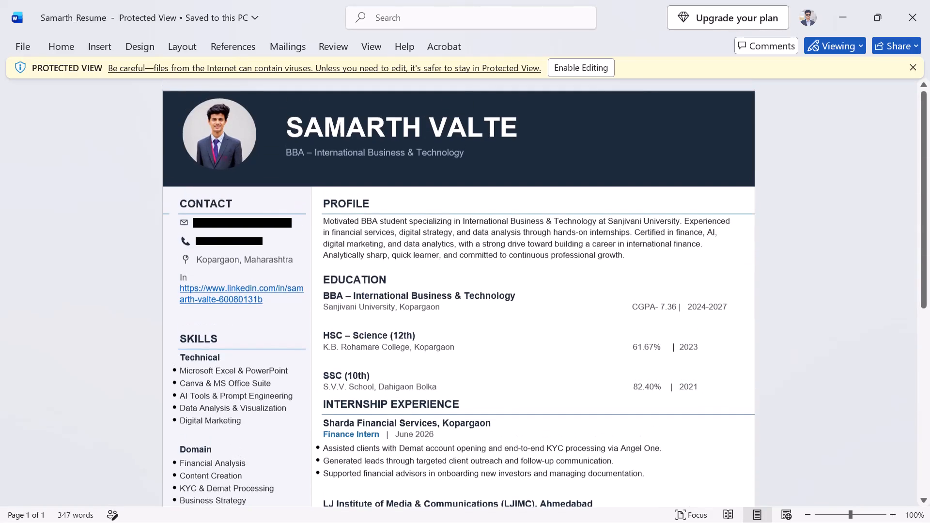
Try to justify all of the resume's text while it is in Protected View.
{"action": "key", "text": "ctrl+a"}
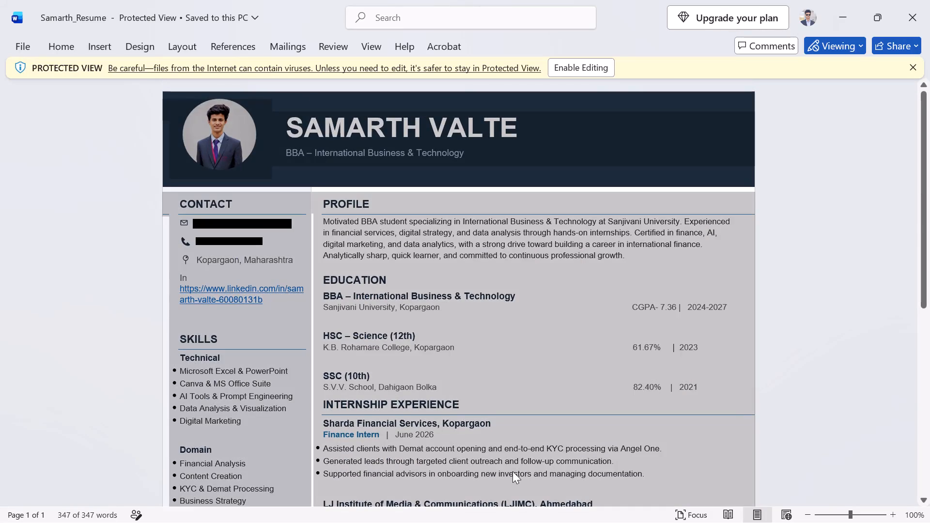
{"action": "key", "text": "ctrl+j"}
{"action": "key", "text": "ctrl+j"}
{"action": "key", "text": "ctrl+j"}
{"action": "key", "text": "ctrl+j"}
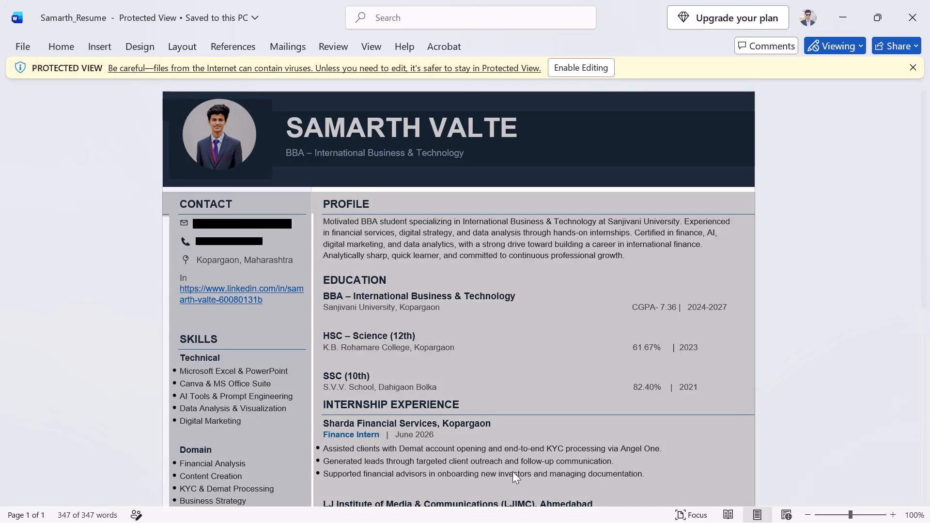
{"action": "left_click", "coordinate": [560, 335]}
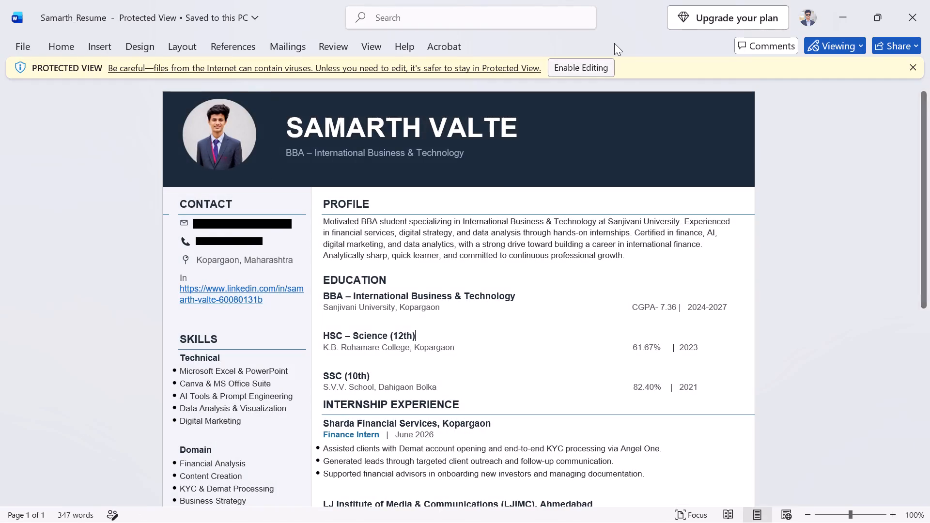
Enable editing for the resume and apply justified alignment to all of its text.
{"action": "left_click", "coordinate": [597, 67]}
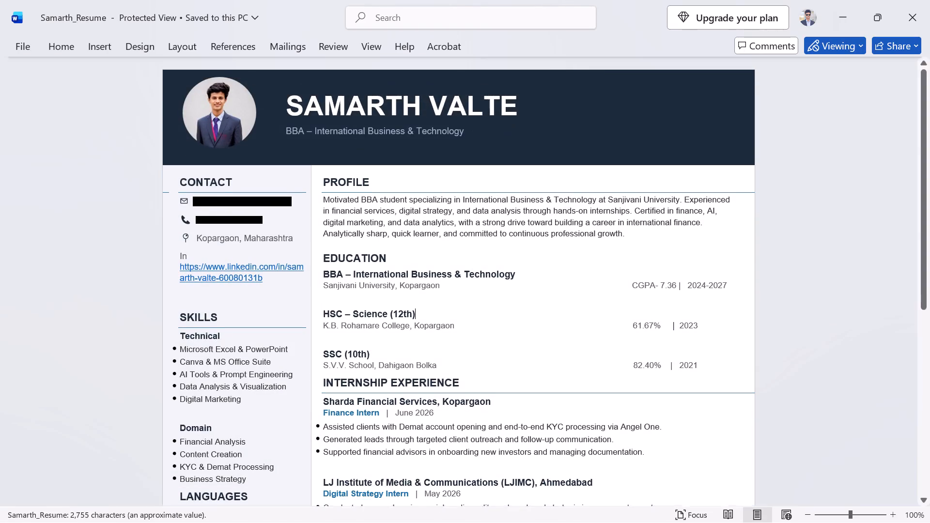
{"action": "key", "text": "ctrl+a"}
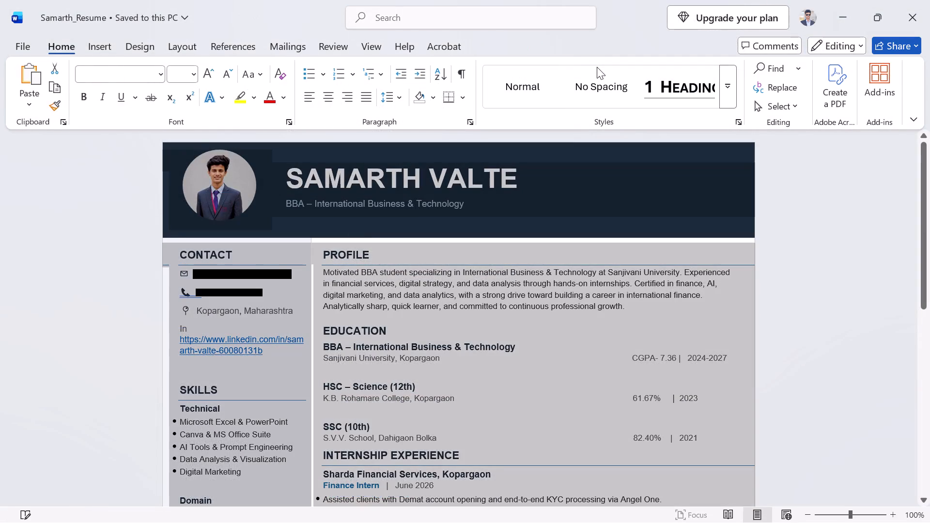
{"action": "key", "text": "ctrl+j"}
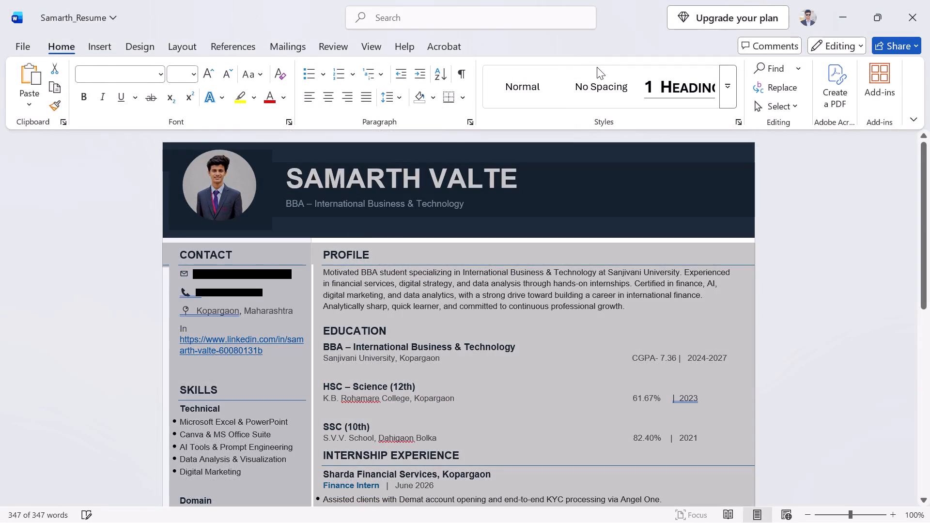
{"action": "key", "text": "ctrl+j"}
{"action": "key", "text": "ctrl+j"}
{"action": "key", "text": "ctrl+j"}
{"action": "key", "text": "ctrl+j"}
{"action": "key", "text": "ctrl+j"}
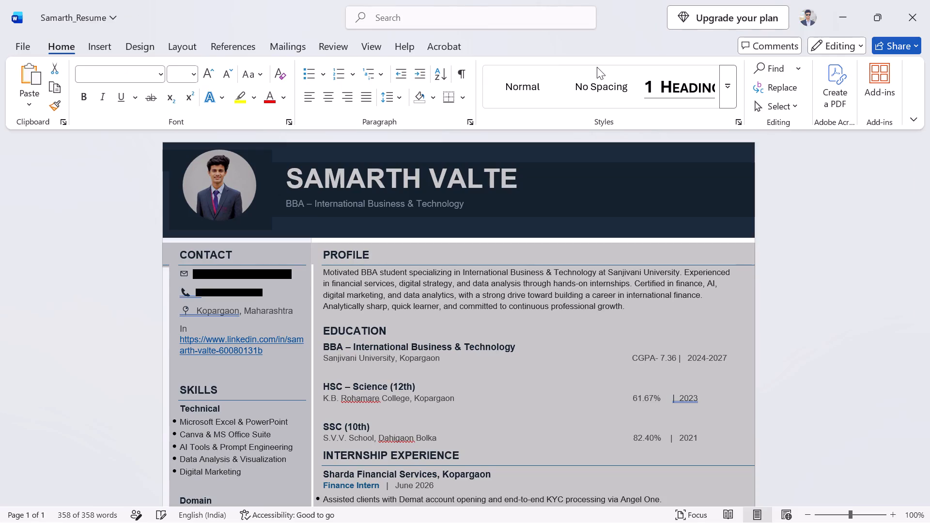
{"action": "key", "text": "ctrl+j"}
{"action": "key", "text": "ctrl+j"}
{"action": "key", "text": "ctrl+j"}
{"action": "double_click", "coordinate": [723, 198]}
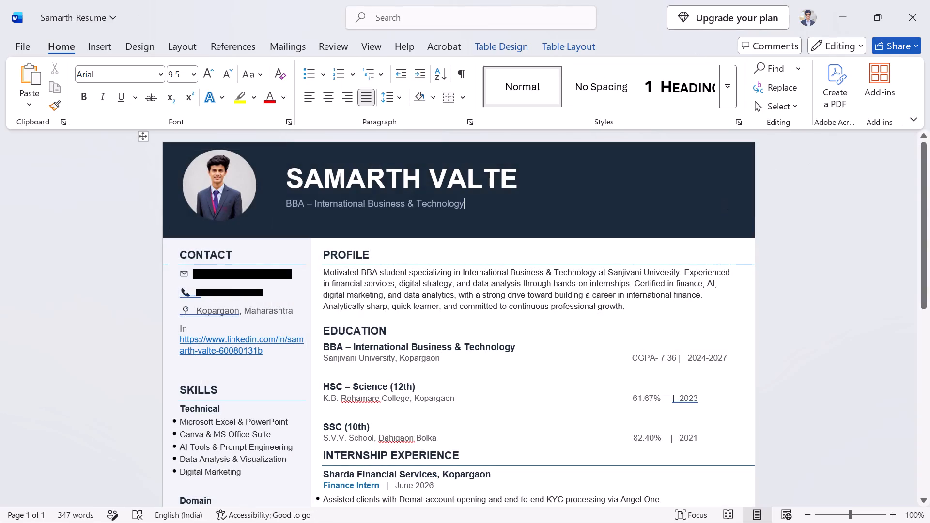
Reapply justified alignment to the entire resume and check the layout down to the last certification entry.
{"action": "scroll", "coordinate": [686, 228], "scroll_direction": "down", "scroll_amount": 1}
{"action": "key", "text": "ctrl+a"}
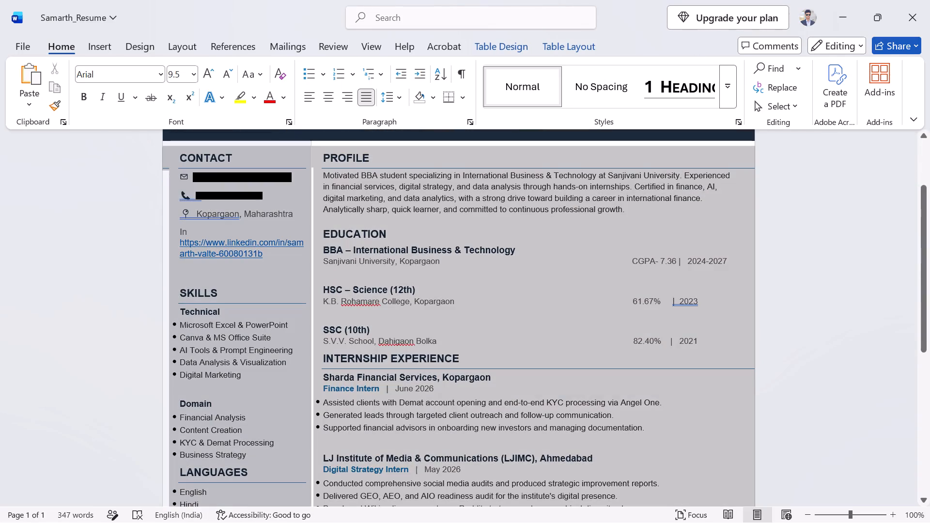
{"action": "key", "text": "ctrl+j"}
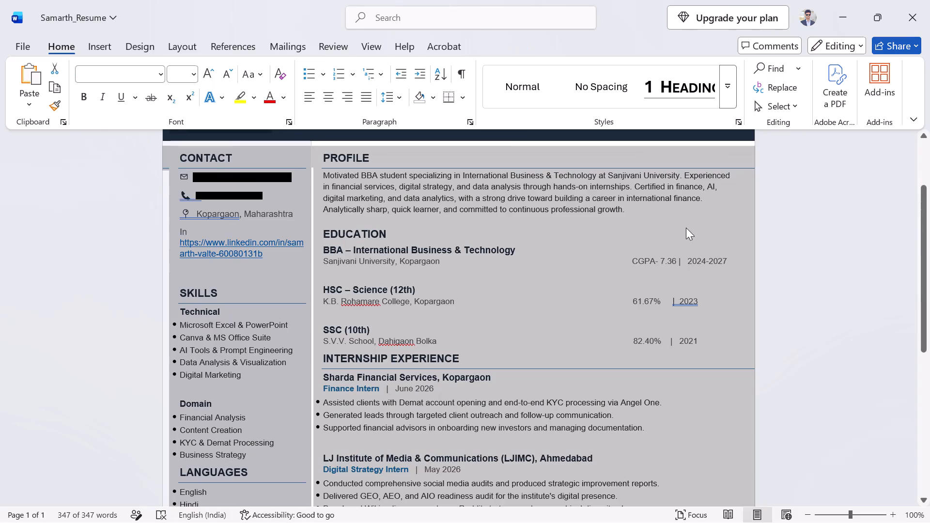
{"action": "key", "text": "ctrl+j"}
{"action": "key", "text": "ctrl+j"}
{"action": "key", "text": "ctrl+j"}
{"action": "key", "text": "ctrl+j"}
{"action": "key", "text": "ctrl+j"}
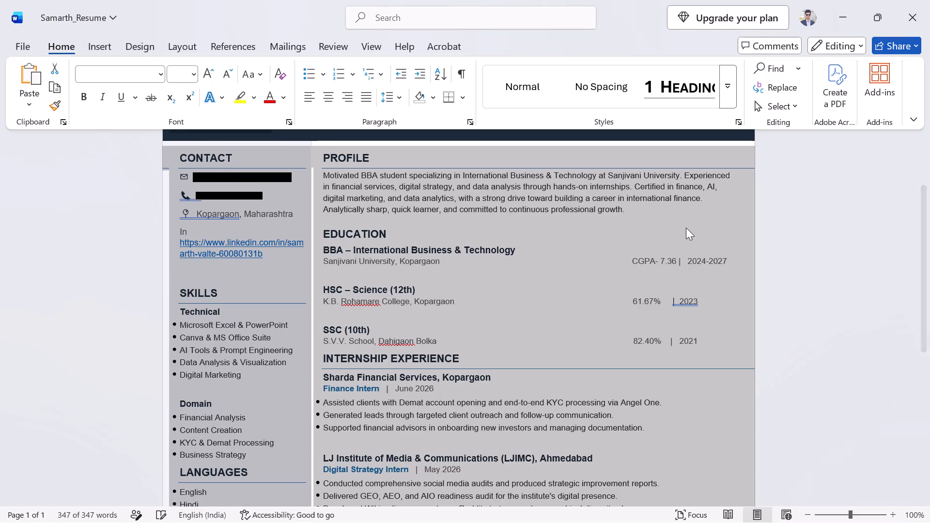
{"action": "scroll", "coordinate": [682, 321], "scroll_direction": "down", "scroll_amount": 2}
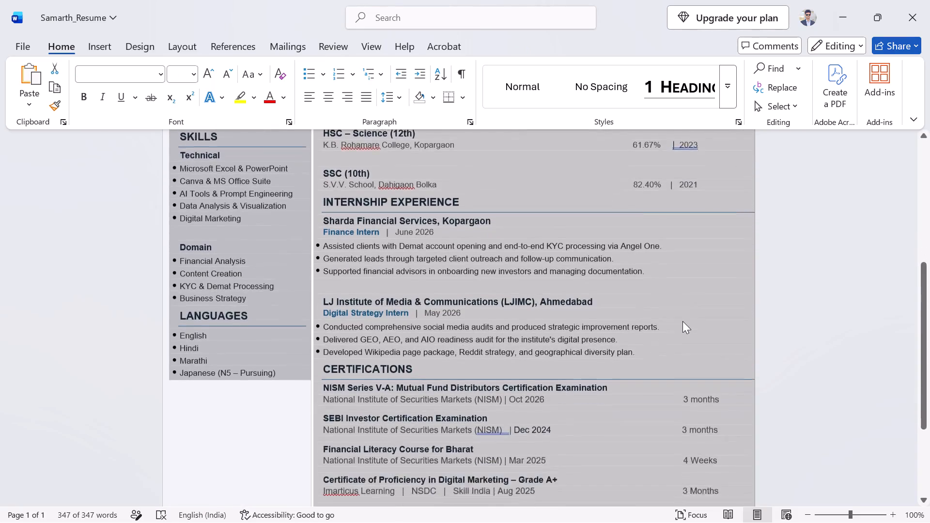
{"action": "scroll", "coordinate": [682, 321], "scroll_direction": "down", "scroll_amount": 1}
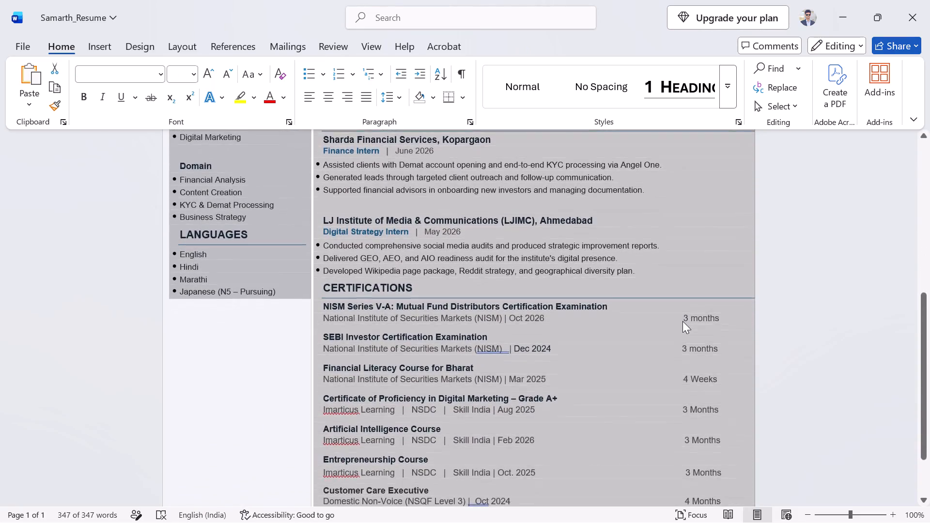
{"action": "scroll", "coordinate": [682, 321], "scroll_direction": "down", "scroll_amount": 1}
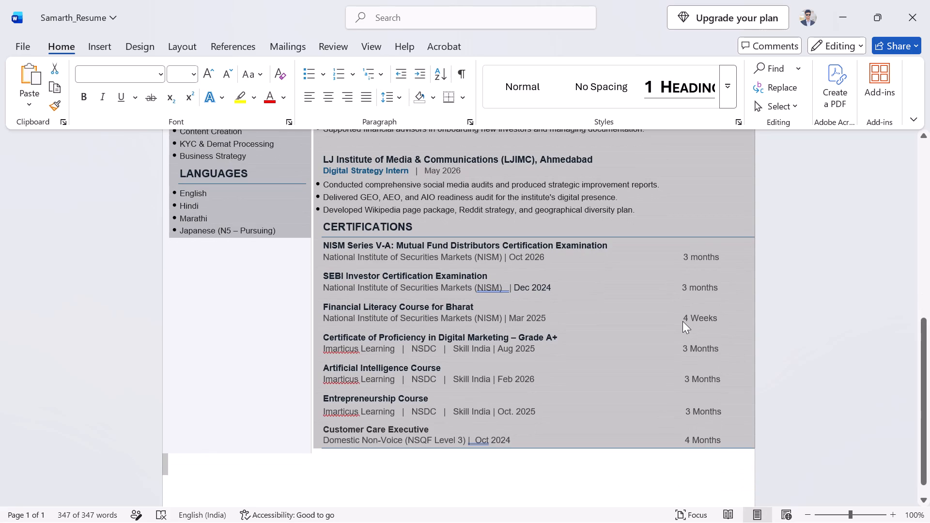
{"action": "left_click", "coordinate": [682, 321]}
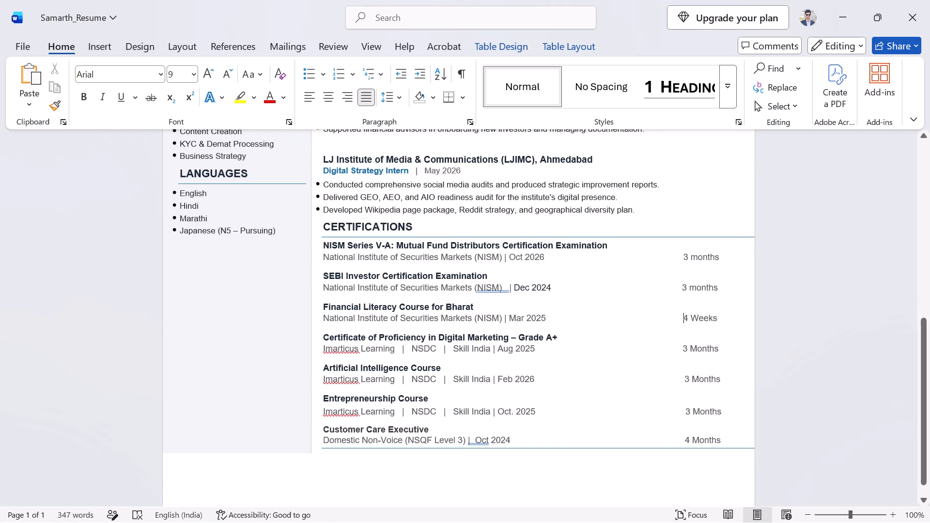
Replace the "3 months" duration on the NISM Series V-A certification line with a copy of its "Oct 2026" date.
{"action": "left_click_drag", "start_coordinate": [511, 254], "coordinate": [550, 258]}
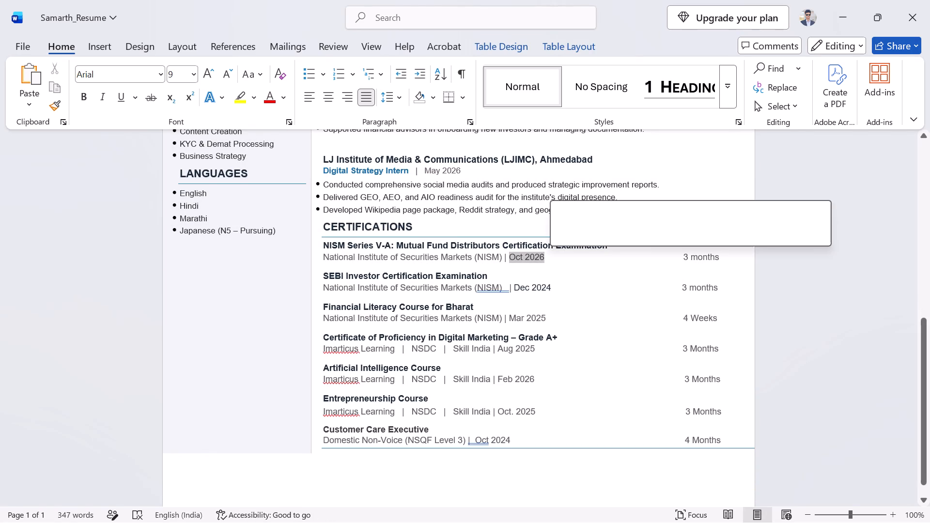
{"action": "key", "text": "ctrl+c"}
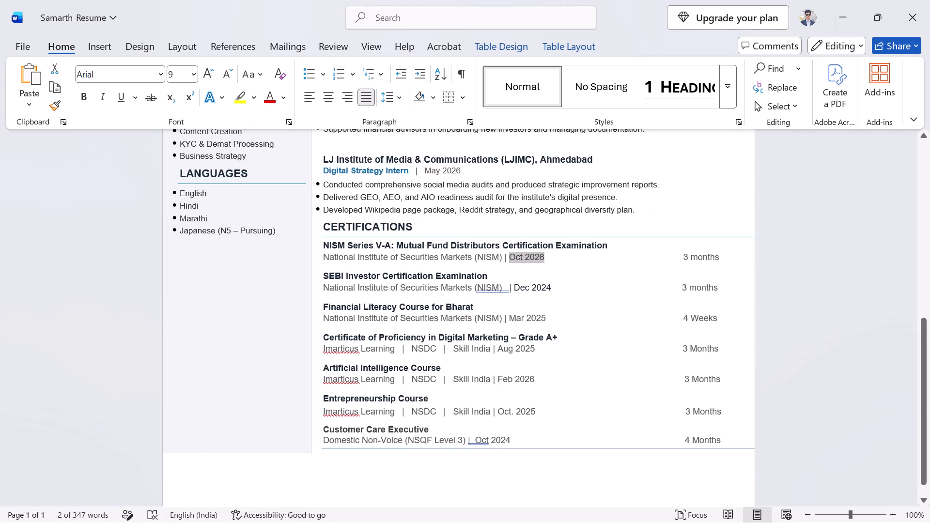
{"action": "left_click_drag", "start_coordinate": [681, 256], "coordinate": [711, 303]}
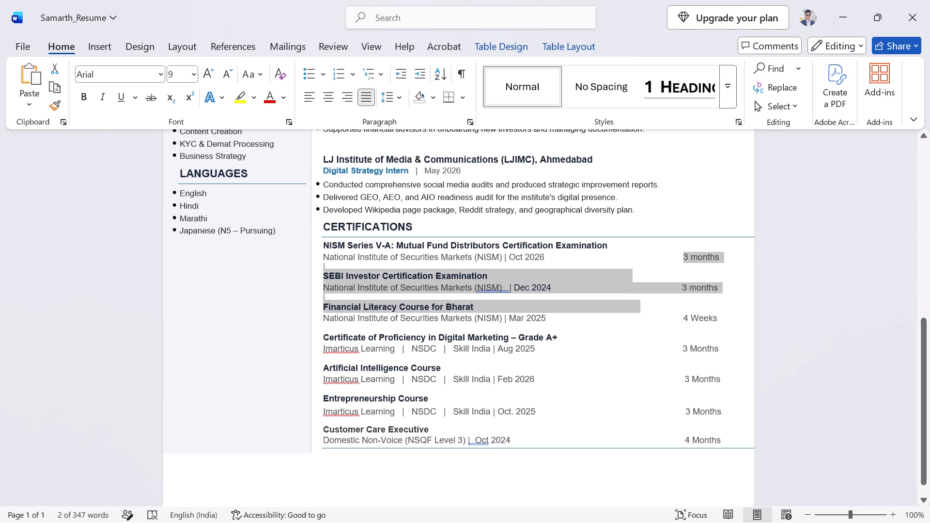
{"action": "left_click_drag", "start_coordinate": [711, 303], "coordinate": [720, 260]}
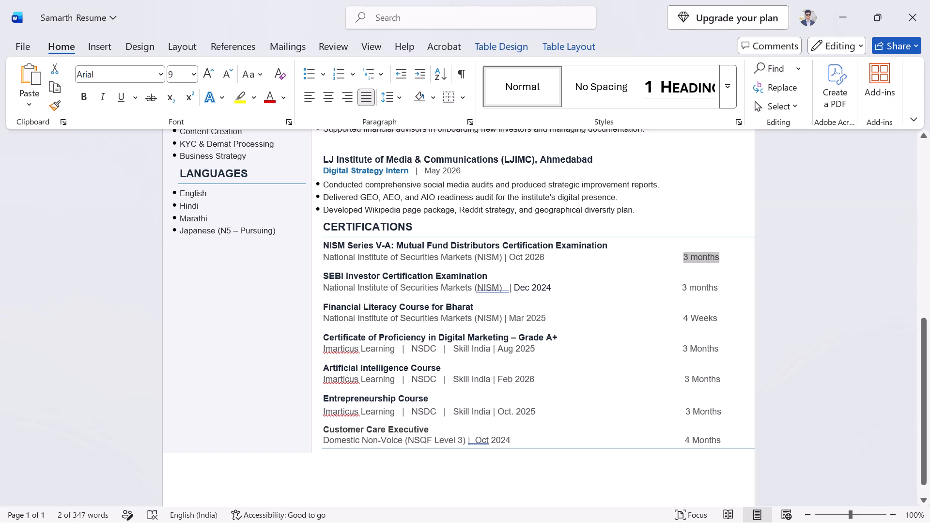
{"action": "key", "text": "ctrl+v"}
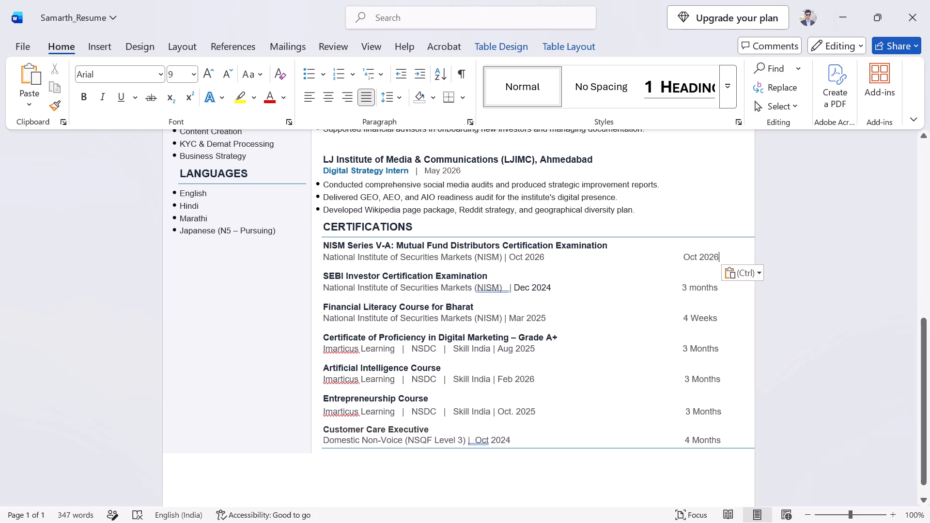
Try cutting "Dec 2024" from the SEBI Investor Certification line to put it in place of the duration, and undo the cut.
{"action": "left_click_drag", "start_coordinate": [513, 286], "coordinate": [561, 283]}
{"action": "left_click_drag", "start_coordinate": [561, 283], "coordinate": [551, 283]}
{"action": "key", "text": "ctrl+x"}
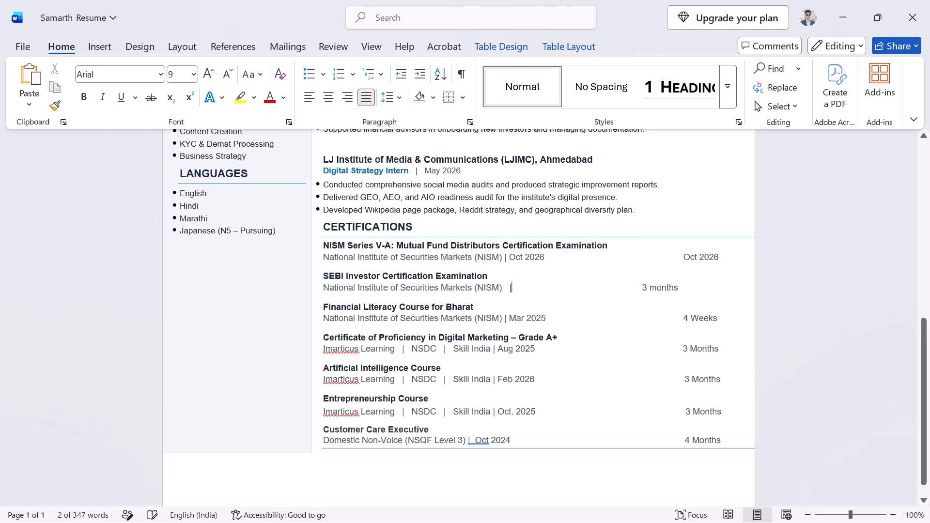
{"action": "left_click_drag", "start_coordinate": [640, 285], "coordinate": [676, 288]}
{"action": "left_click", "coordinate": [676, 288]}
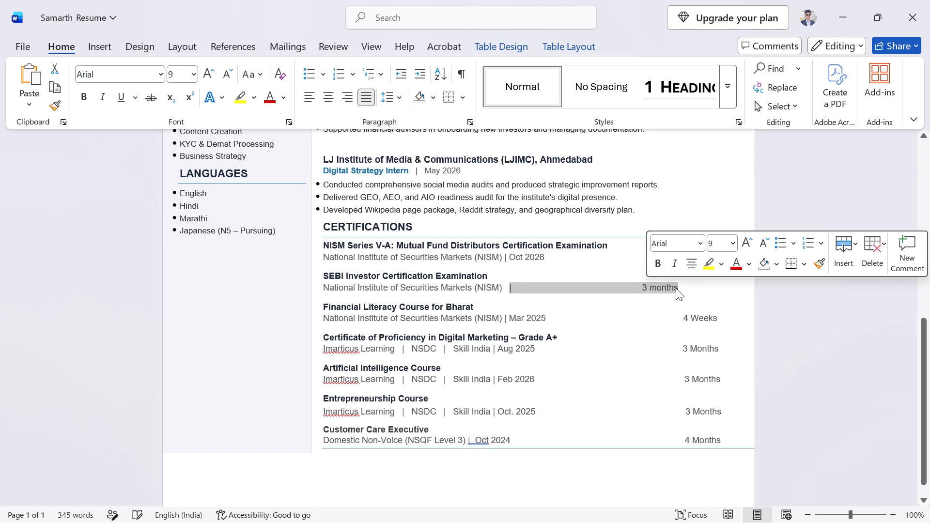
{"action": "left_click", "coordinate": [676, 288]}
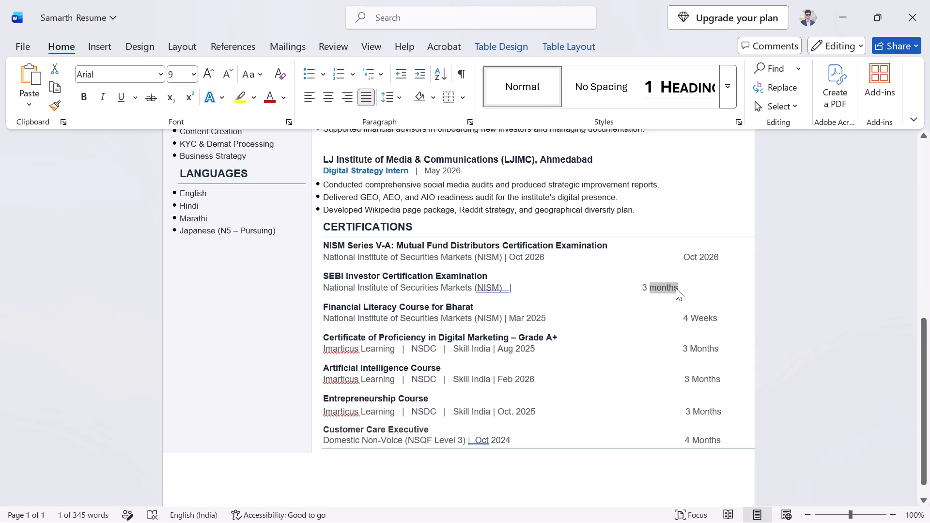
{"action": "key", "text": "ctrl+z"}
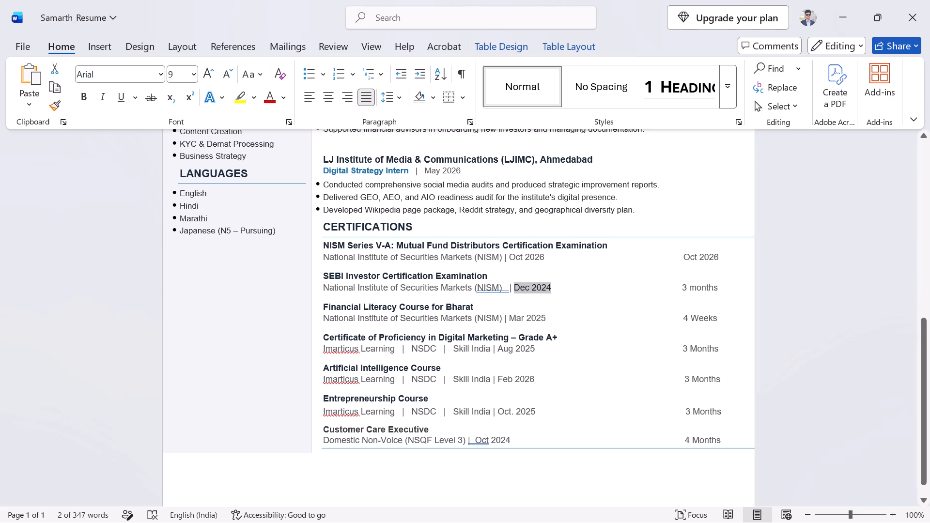
Replace the "3 months" duration on the SEBI Investor Certification line with a copy of its "Dec 2024" date.
{"action": "key", "text": "ctrl+c"}
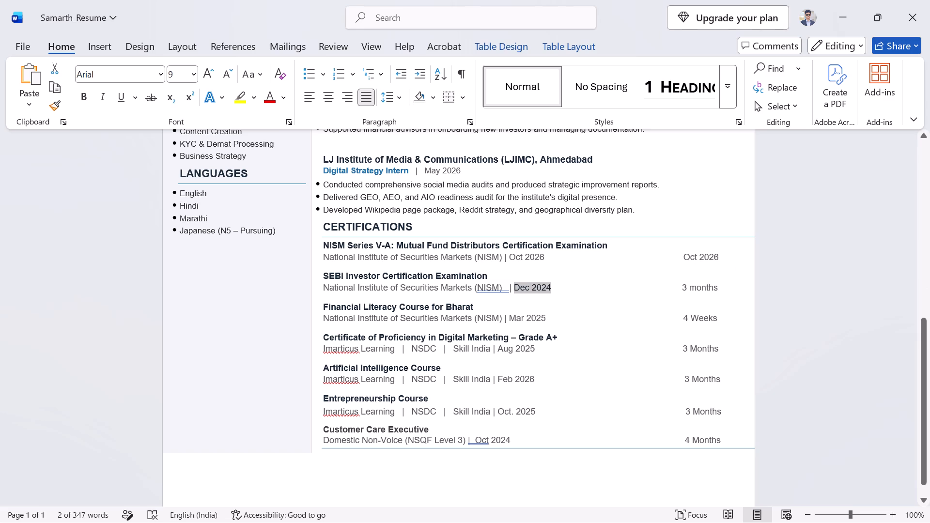
{"action": "double_click", "coordinate": [712, 285]}
{"action": "key", "text": "ctrl+v"}
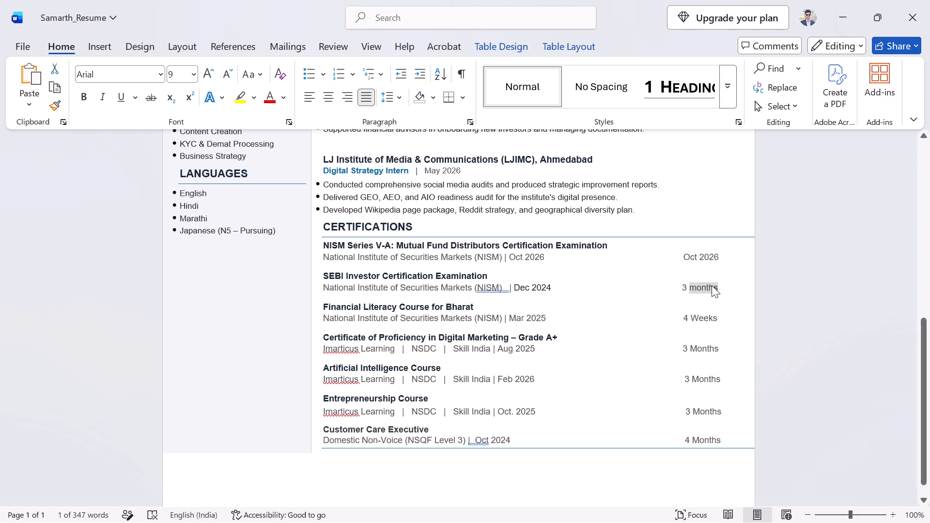
{"action": "left_click", "coordinate": [687, 286]}
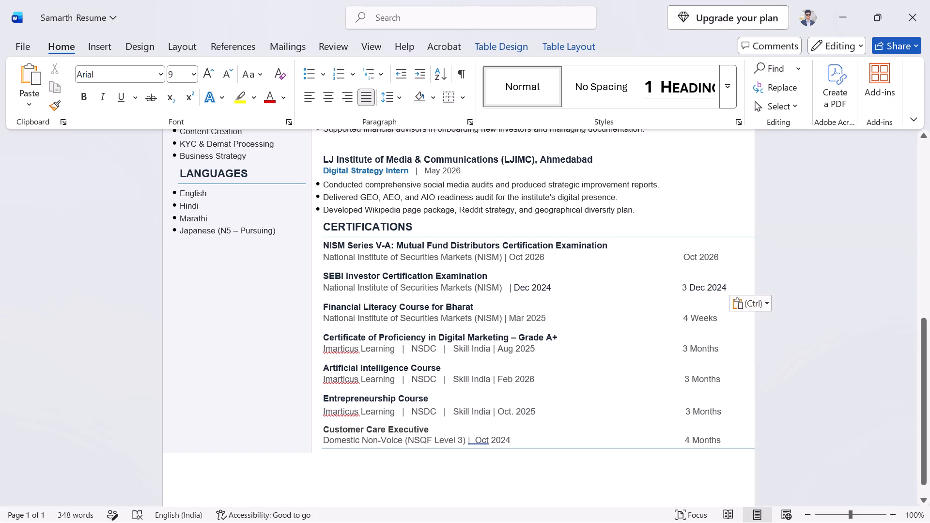
{"action": "key", "text": "BackSpace"}
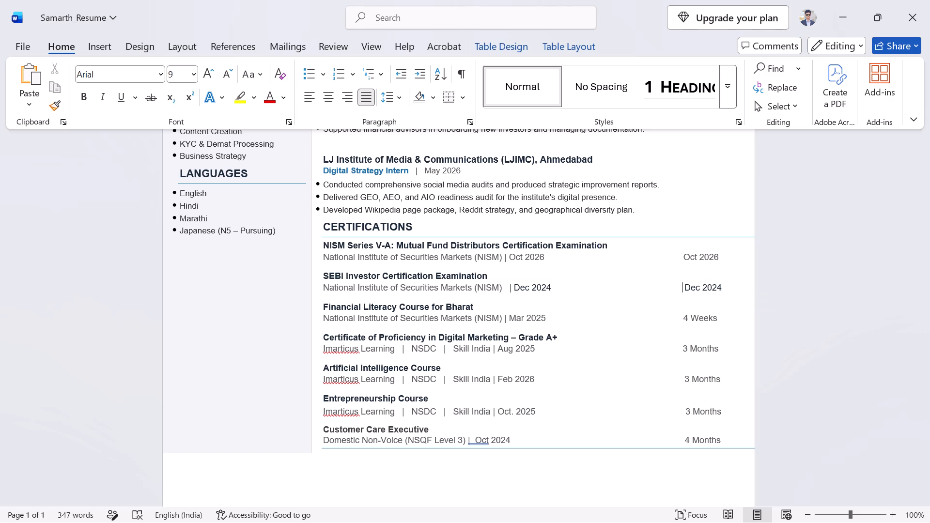
Delete the extra space before "Dec 2024" in the duration column of the SEBI Investor Certification line.
{"action": "key", "text": "BackSpace"}
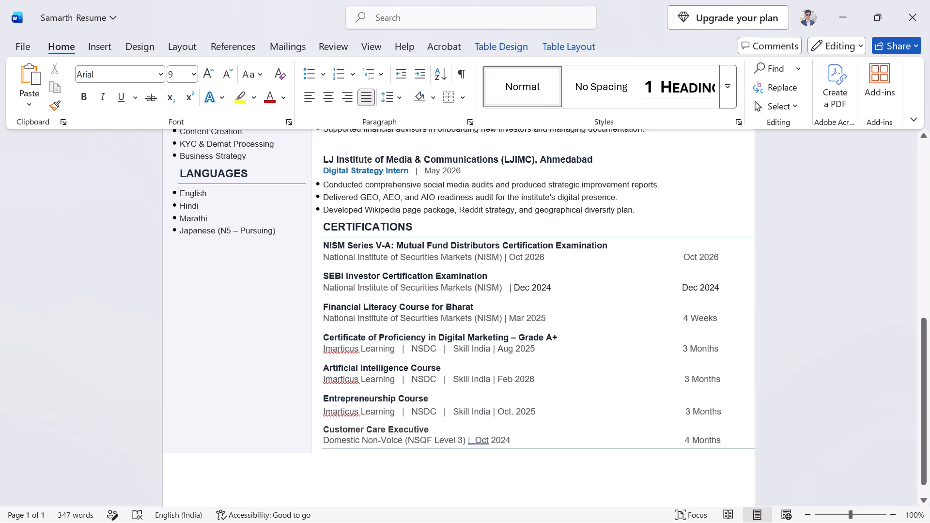
Paste a copy of "| Mar 2025" over the word "Weeks" in the duration of the Financial Literacy Course line.
{"action": "left_click_drag", "start_coordinate": [508, 318], "coordinate": [549, 318]}
{"action": "key", "text": "ctrl+c"}
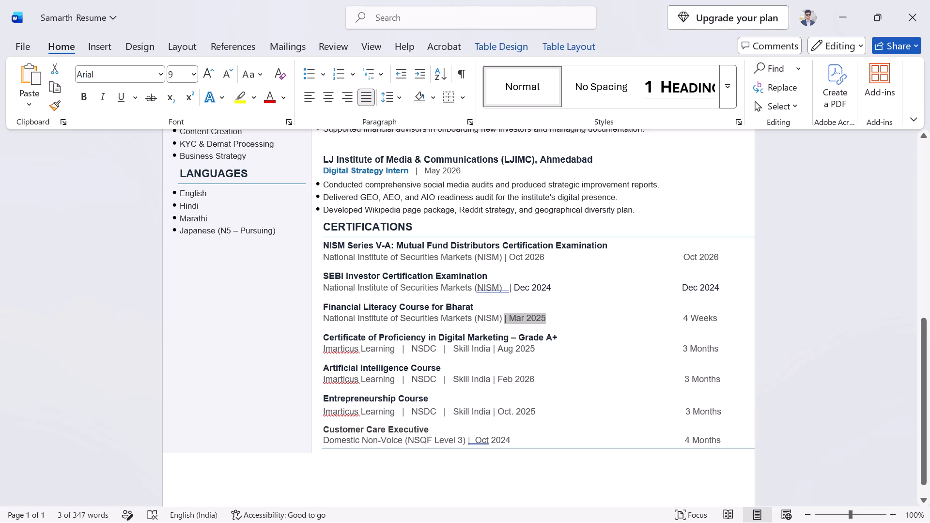
{"action": "double_click", "coordinate": [707, 323]}
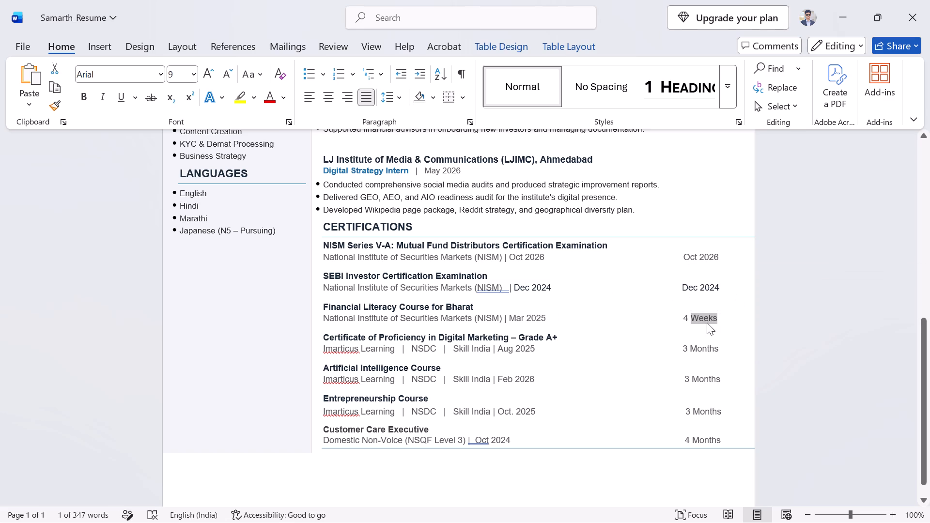
{"action": "key", "text": "ctrl+v"}
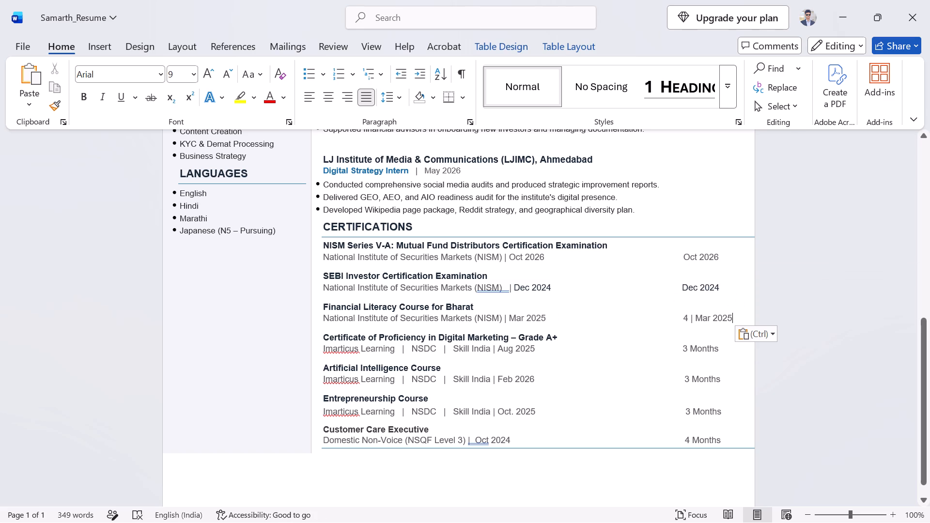
Paste a copy of "Aug 2025" over the word "Months" in the duration of the Digital Marketing certificate line.
{"action": "double_click", "coordinate": [519, 349]}
{"action": "double_click", "coordinate": [519, 349]}
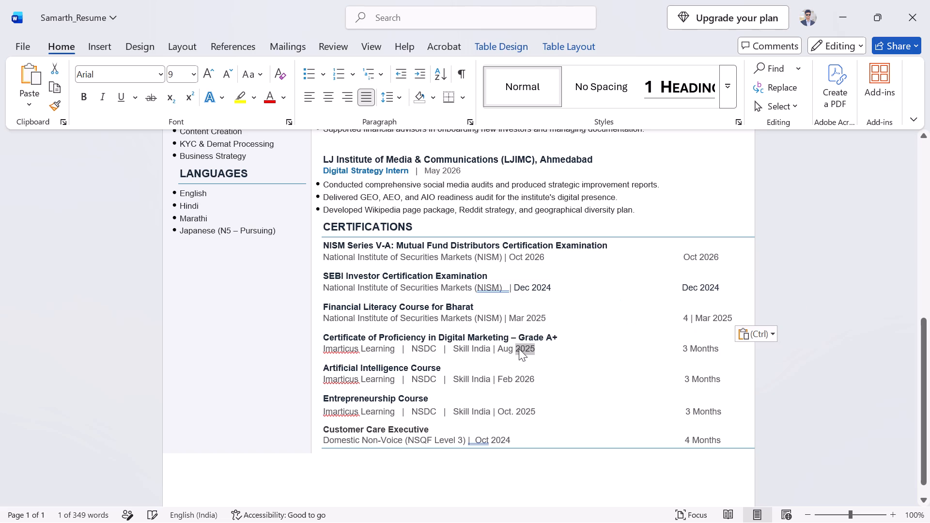
{"action": "left_click_drag", "start_coordinate": [497, 348], "coordinate": [540, 349]}
{"action": "key", "text": "ctrl+c"}
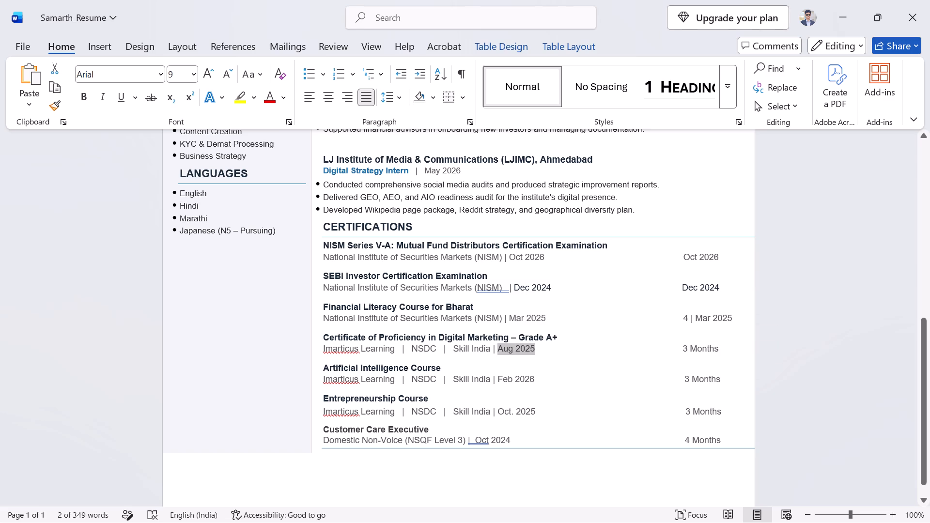
{"action": "triple_click", "coordinate": [695, 352]}
{"action": "double_click", "coordinate": [695, 352]}
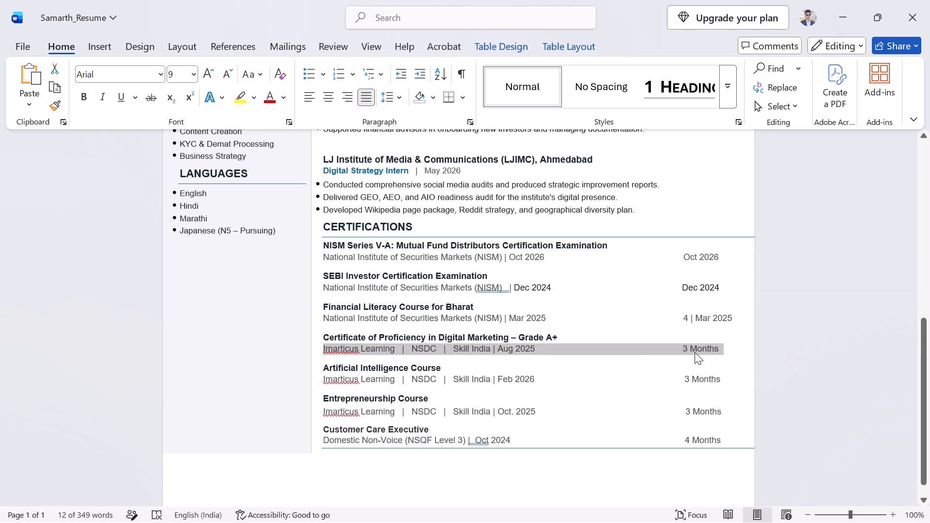
{"action": "key", "text": "ctrl+v"}
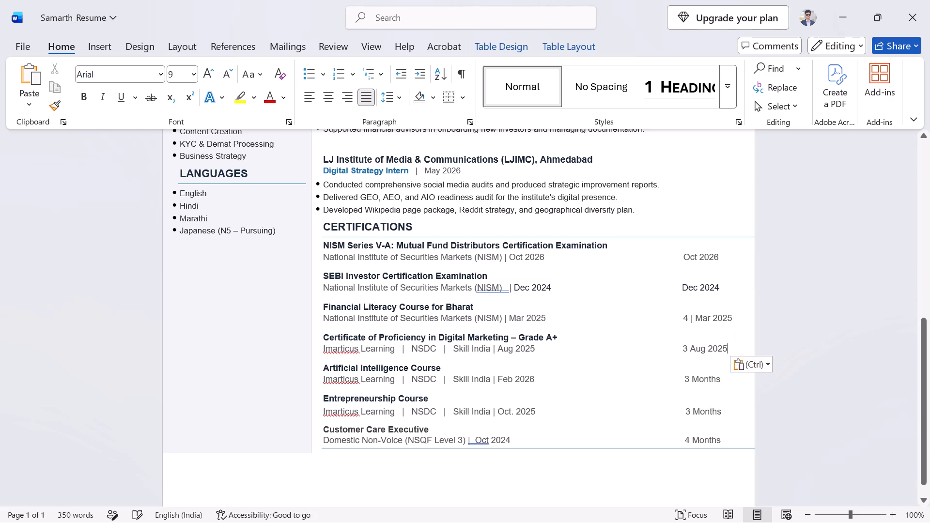
Paste a copy of "Feb 2026" over the word "Months" in the duration of the Artificial Intelligence Course line.
{"action": "double_click", "coordinate": [512, 380]}
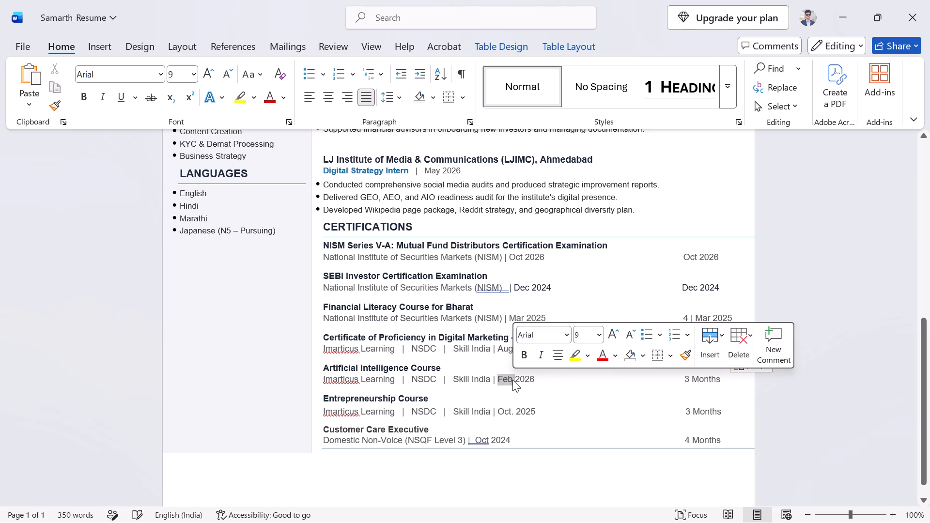
{"action": "left_click_drag", "start_coordinate": [499, 373], "coordinate": [529, 379]}
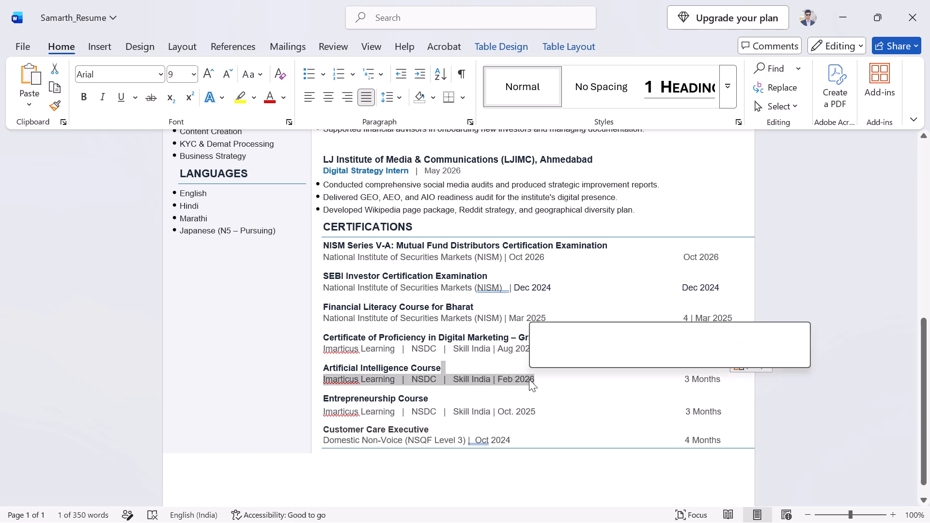
{"action": "left_click", "coordinate": [529, 379]}
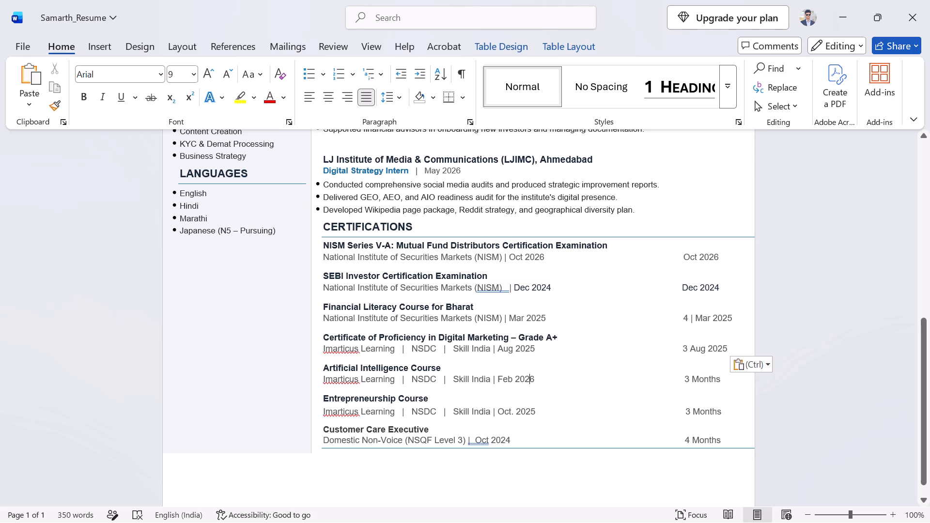
{"action": "left_click_drag", "start_coordinate": [498, 379], "coordinate": [533, 380]}
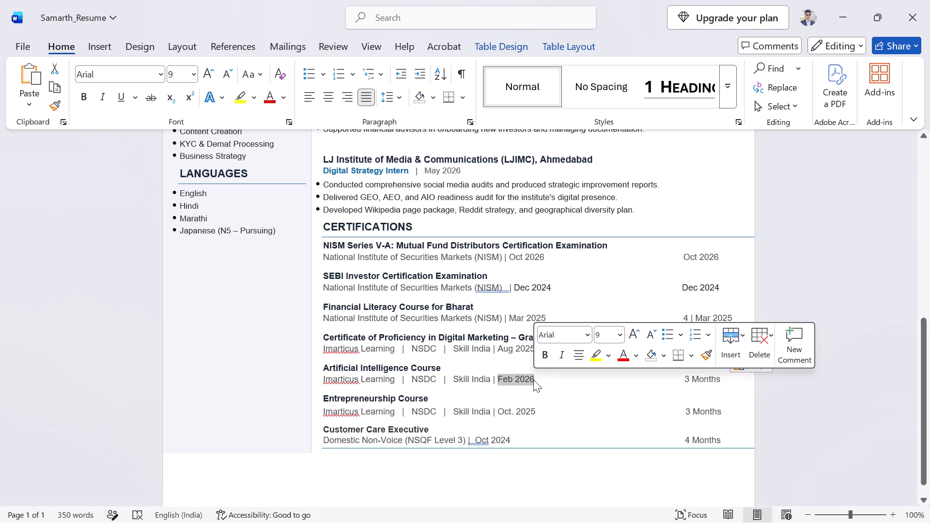
{"action": "key", "text": "ctrl+c"}
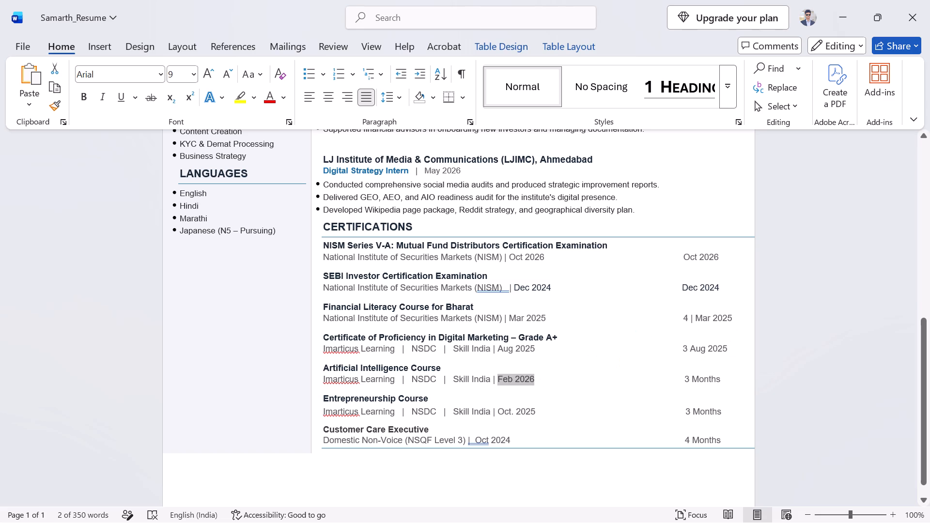
{"action": "double_click", "coordinate": [691, 384]}
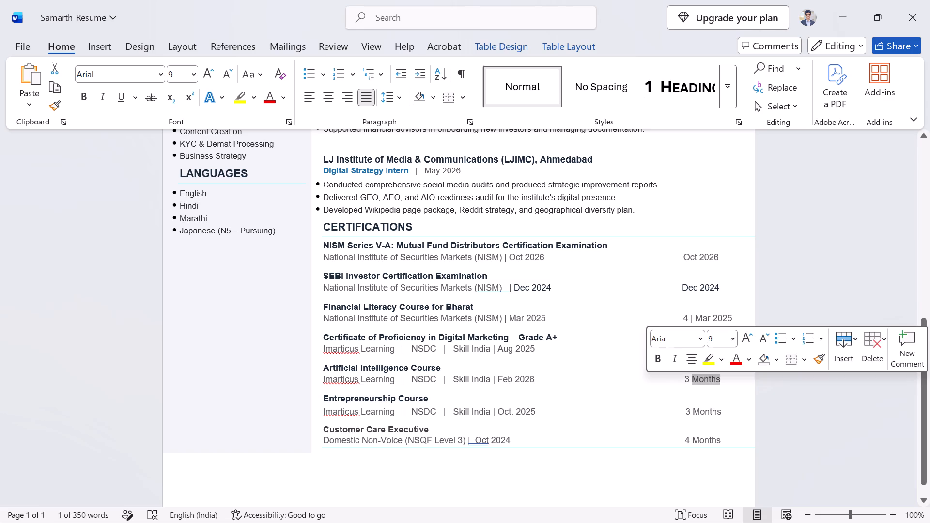
{"action": "key", "text": "ctrl+v"}
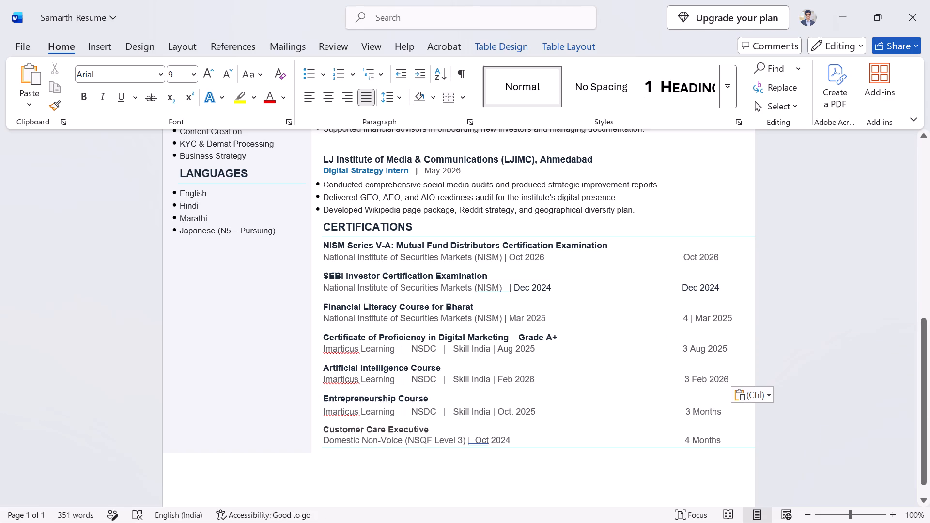
Paste a copy of "Oct. 2025" over the word "Months" in the duration of the Entrepreneurship Course line.
{"action": "left_click_drag", "start_coordinate": [498, 411], "coordinate": [539, 411]}
{"action": "key", "text": "ctrl+c"}
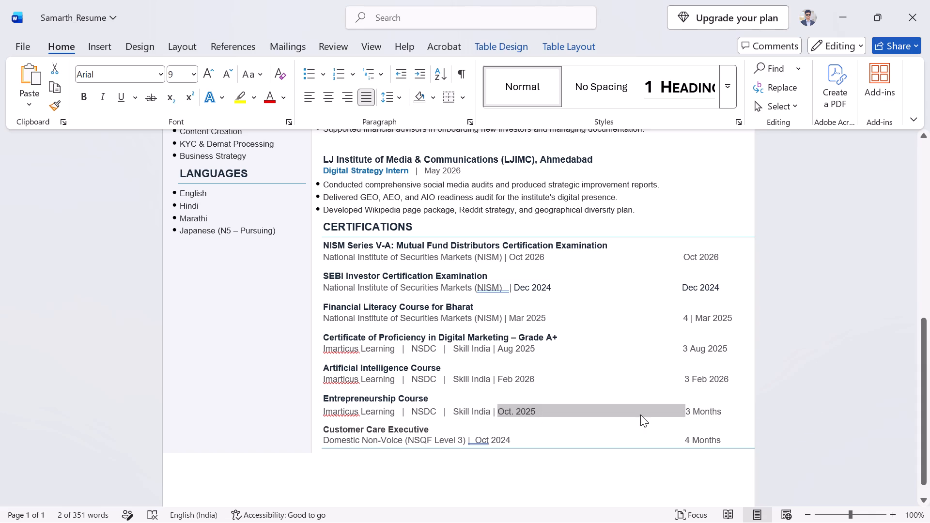
{"action": "double_click", "coordinate": [697, 408]}
{"action": "key", "text": "ctrl+v"}
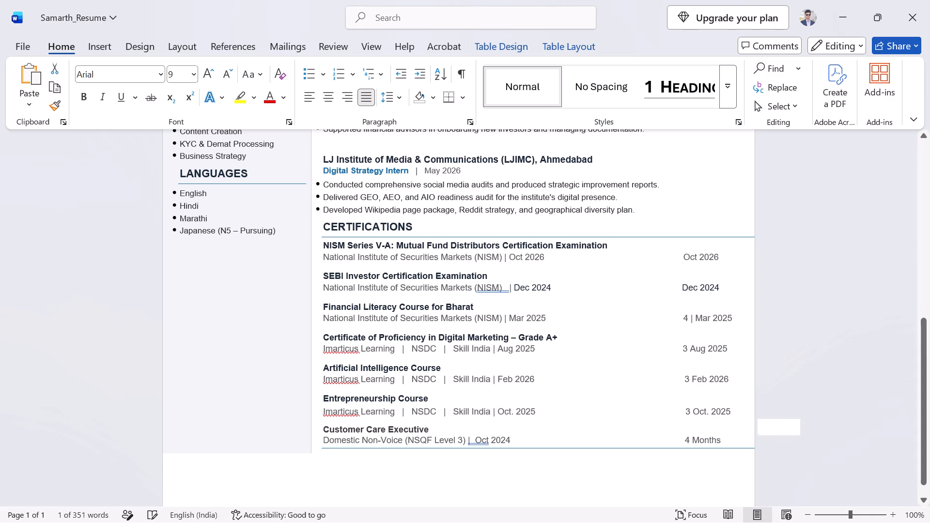
Replace the "4 Months" duration on the Customer Care Executive line with a copy of its "Oct 2024" date.
{"action": "left_click_drag", "start_coordinate": [478, 434], "coordinate": [492, 442]}
{"action": "left_click", "coordinate": [492, 442]}
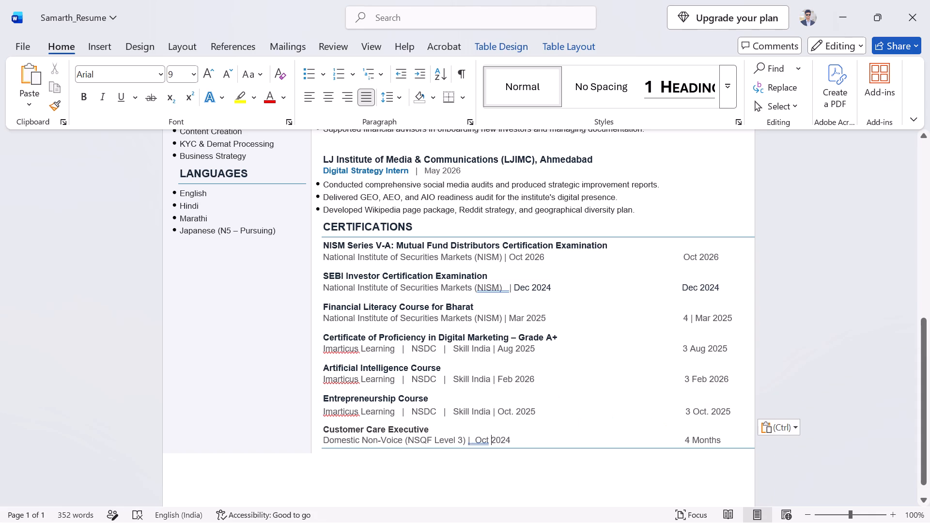
{"action": "left_click_drag", "start_coordinate": [476, 440], "coordinate": [499, 438]}
{"action": "key", "text": "ctrl+c"}
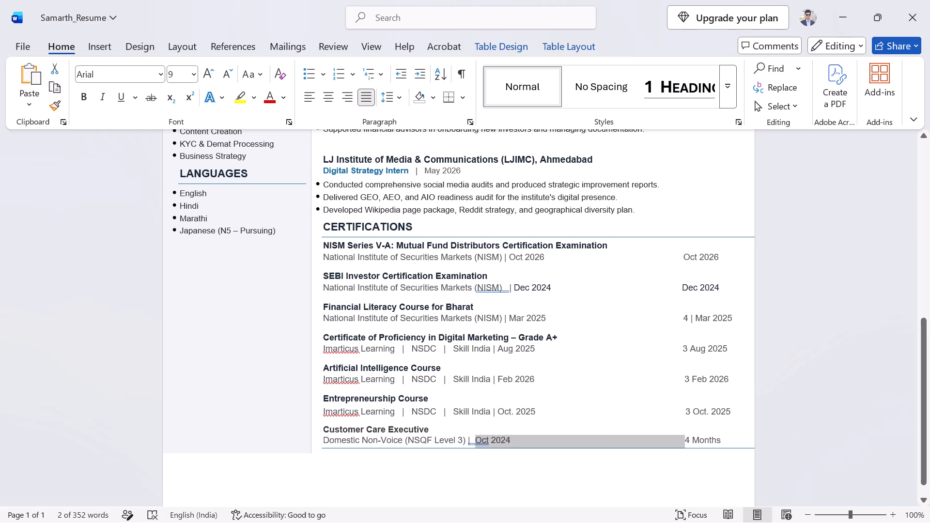
{"action": "double_click", "coordinate": [701, 443]}
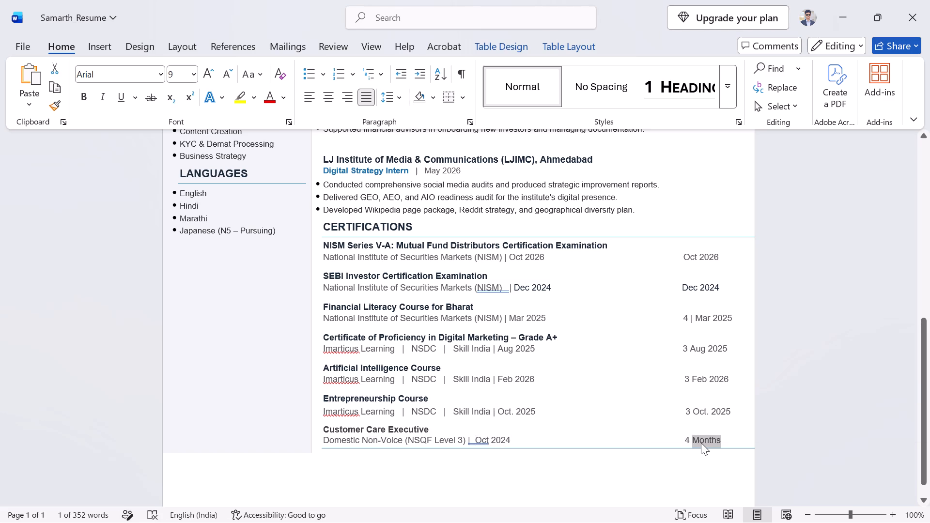
{"action": "key", "text": "ctrl+v"}
{"action": "left_click", "coordinate": [693, 437]}
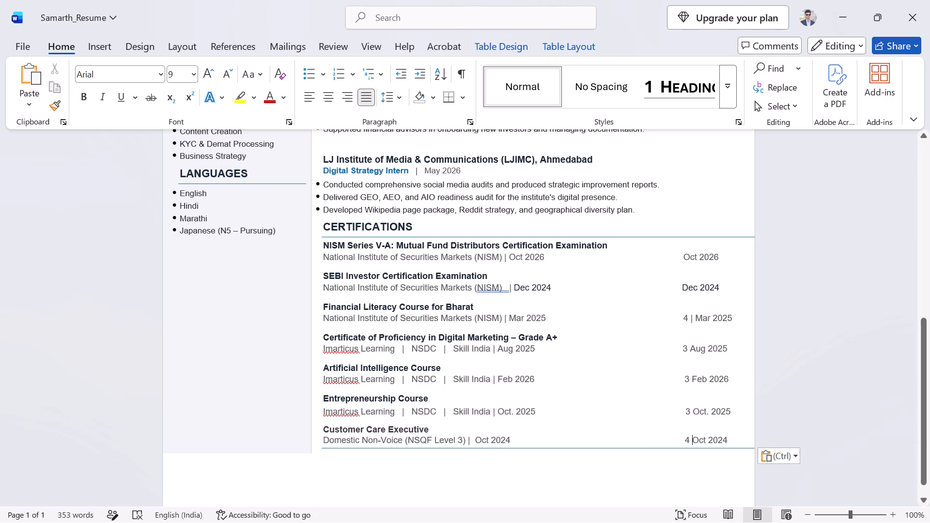
{"action": "key", "text": "BackSpace"}
{"action": "key", "text": "BackSpace"}
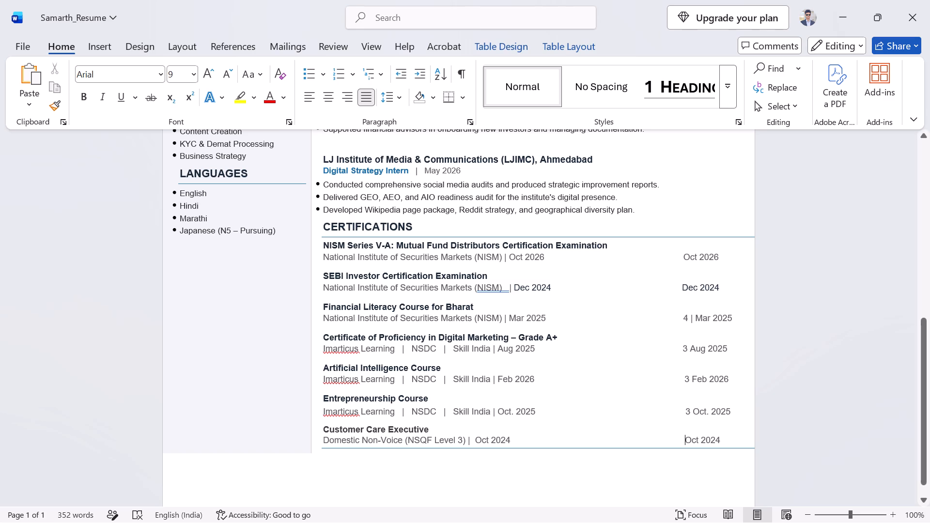
Delete the leftover "3" before the duration-column dates of the Entrepreneurship, Artificial Intelligence and Digital Marketing entries.
{"action": "left_click", "coordinate": [690, 411]}
{"action": "key", "text": "BackSpace"}
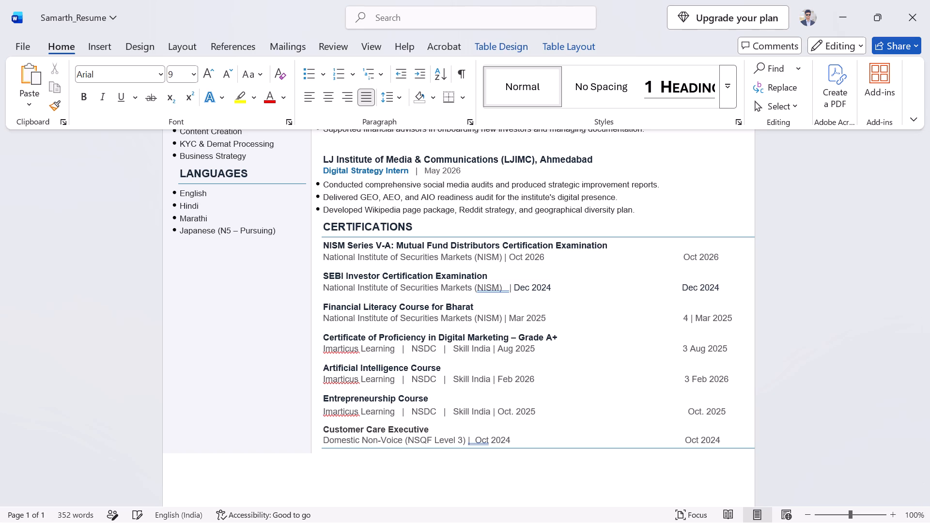
{"action": "left_click", "coordinate": [690, 376]}
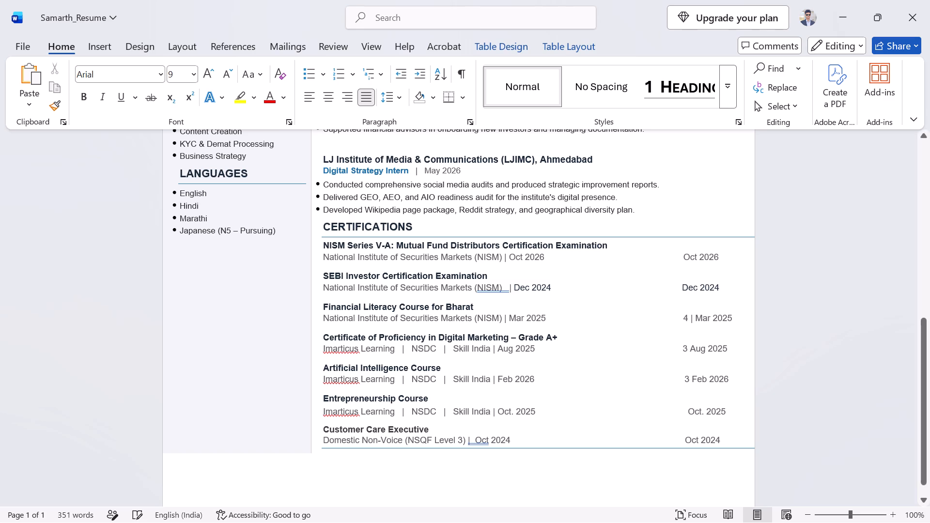
{"action": "key", "text": "BackSpace"}
{"action": "left_click", "coordinate": [684, 347]}
{"action": "key", "text": "Right"}
{"action": "key", "text": "BackSpace"}
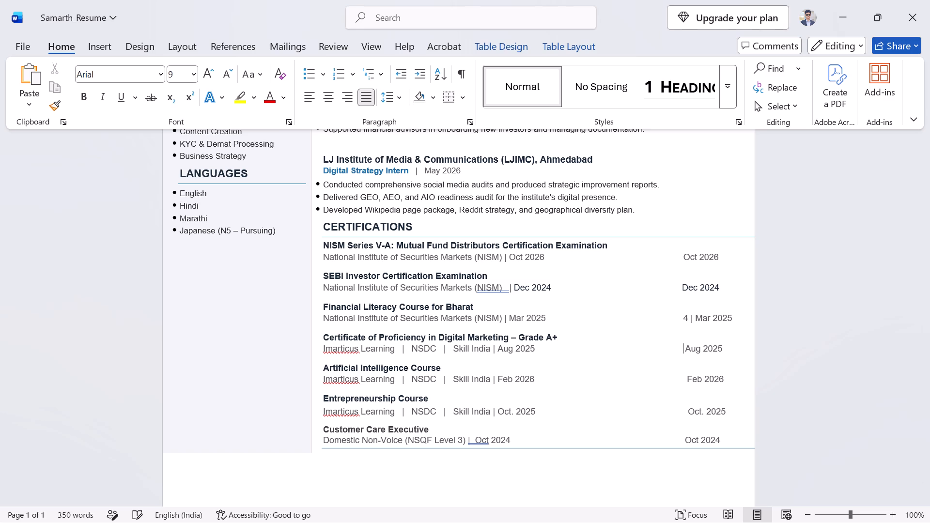
Delete the leftover "4 |" before "Mar 2025" in the duration column of the Financial Literacy Course line.
{"action": "key", "text": "Up"}
{"action": "key", "text": "Up"}
{"action": "key", "text": "Up"}
{"action": "key", "text": "Right"}
{"action": "key", "text": "BackSpace"}
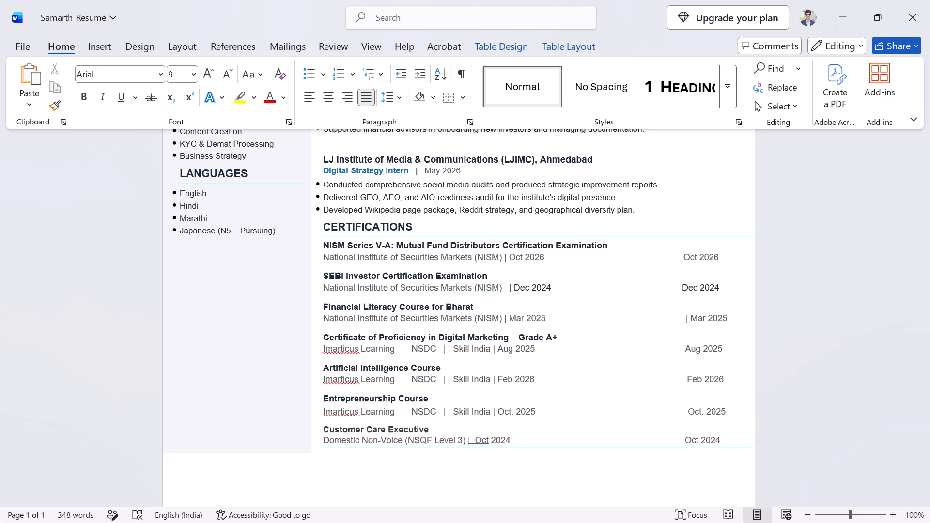
{"action": "key", "text": "Right"}
{"action": "key", "text": "Right"}
{"action": "key", "text": "BackSpace"}
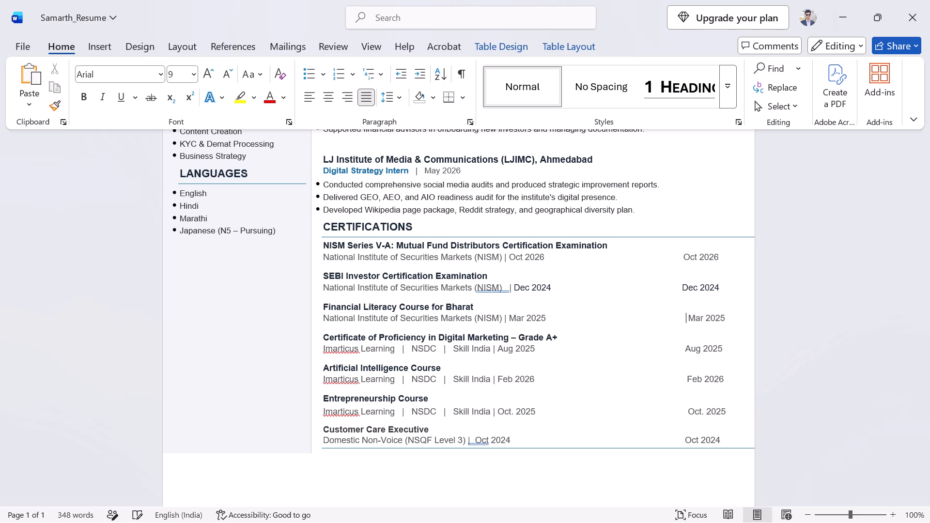
{"action": "key", "text": "BackSpace"}
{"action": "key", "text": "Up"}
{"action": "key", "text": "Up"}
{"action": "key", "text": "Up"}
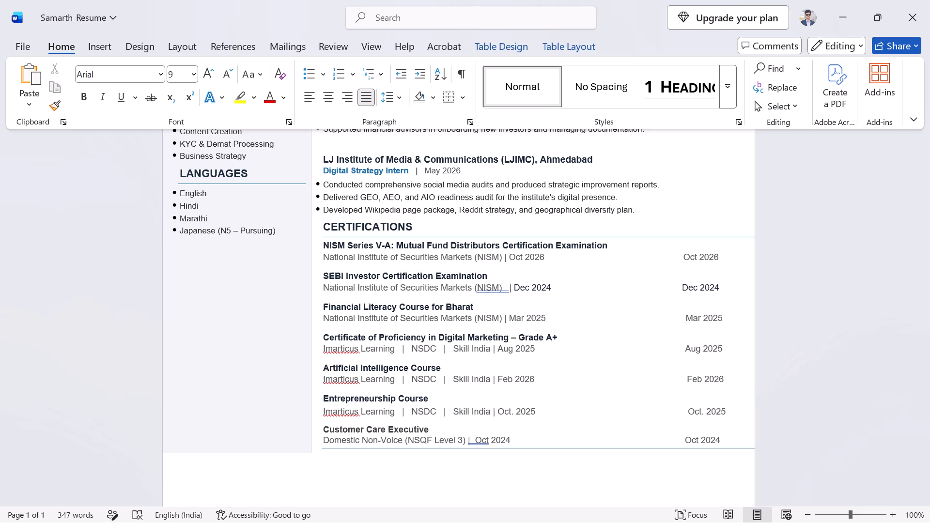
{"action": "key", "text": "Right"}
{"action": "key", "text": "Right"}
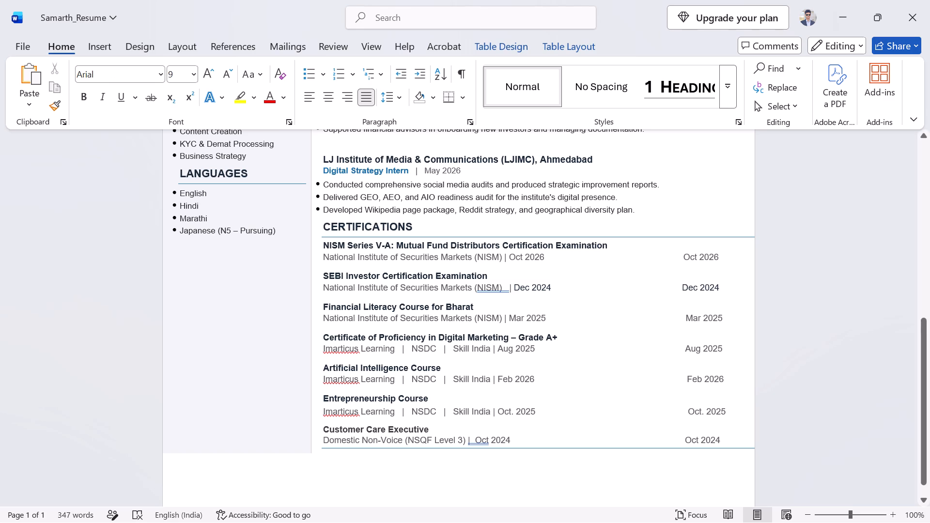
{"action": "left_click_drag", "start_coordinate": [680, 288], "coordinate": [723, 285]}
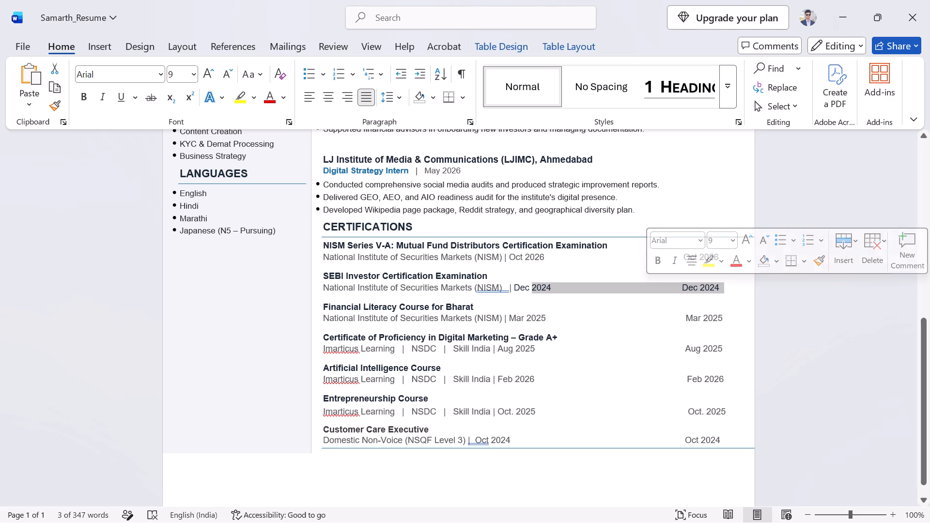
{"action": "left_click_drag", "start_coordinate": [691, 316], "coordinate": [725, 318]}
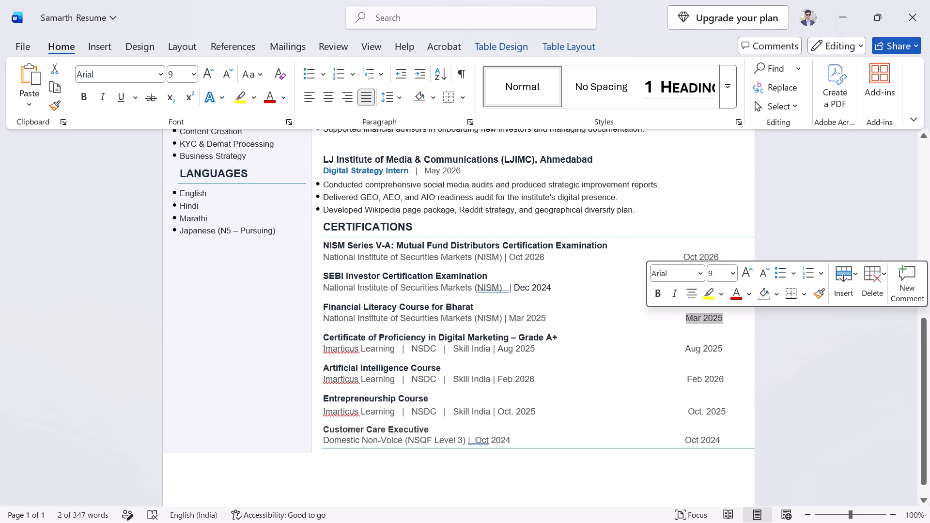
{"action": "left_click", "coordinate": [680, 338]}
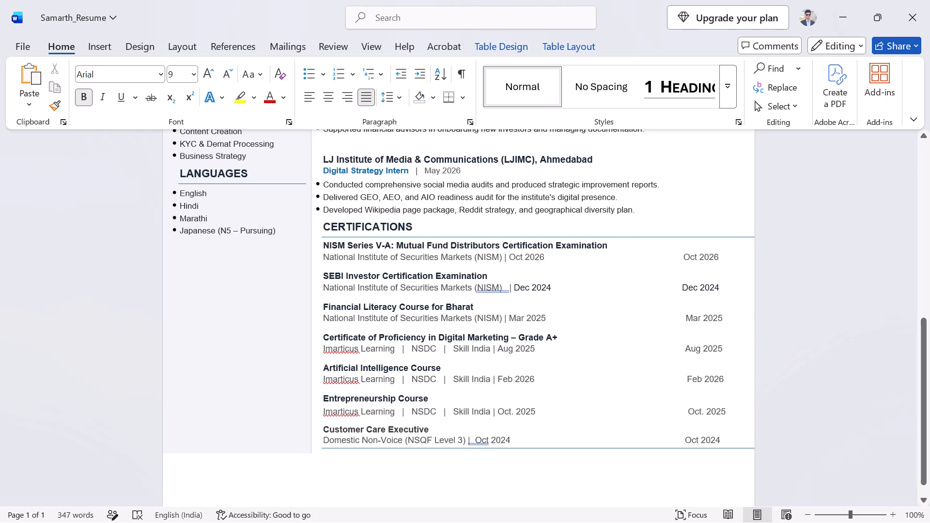
Delete "| Oct 2026" beside the institute name in the NISM Series V-A certification entry.
{"action": "left_click", "coordinate": [551, 252]}
{"action": "key", "text": "BackSpace"}
{"action": "key", "text": "BackSpace"}
{"action": "key", "text": "BackSpace"}
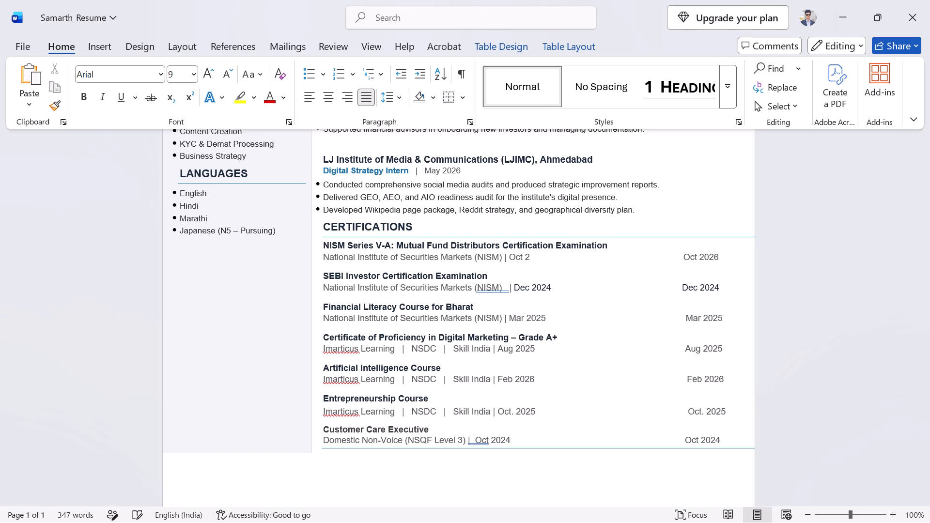
{"action": "key", "text": "BackSpace"}
{"action": "key", "text": "BackSpace"}
{"action": "key", "text": "BackSpace"}
{"action": "key", "text": "BackSpace"}
{"action": "key", "text": "BackSpace"}
{"action": "key", "text": "BackSpace"}
{"action": "key", "text": "BackSpace"}
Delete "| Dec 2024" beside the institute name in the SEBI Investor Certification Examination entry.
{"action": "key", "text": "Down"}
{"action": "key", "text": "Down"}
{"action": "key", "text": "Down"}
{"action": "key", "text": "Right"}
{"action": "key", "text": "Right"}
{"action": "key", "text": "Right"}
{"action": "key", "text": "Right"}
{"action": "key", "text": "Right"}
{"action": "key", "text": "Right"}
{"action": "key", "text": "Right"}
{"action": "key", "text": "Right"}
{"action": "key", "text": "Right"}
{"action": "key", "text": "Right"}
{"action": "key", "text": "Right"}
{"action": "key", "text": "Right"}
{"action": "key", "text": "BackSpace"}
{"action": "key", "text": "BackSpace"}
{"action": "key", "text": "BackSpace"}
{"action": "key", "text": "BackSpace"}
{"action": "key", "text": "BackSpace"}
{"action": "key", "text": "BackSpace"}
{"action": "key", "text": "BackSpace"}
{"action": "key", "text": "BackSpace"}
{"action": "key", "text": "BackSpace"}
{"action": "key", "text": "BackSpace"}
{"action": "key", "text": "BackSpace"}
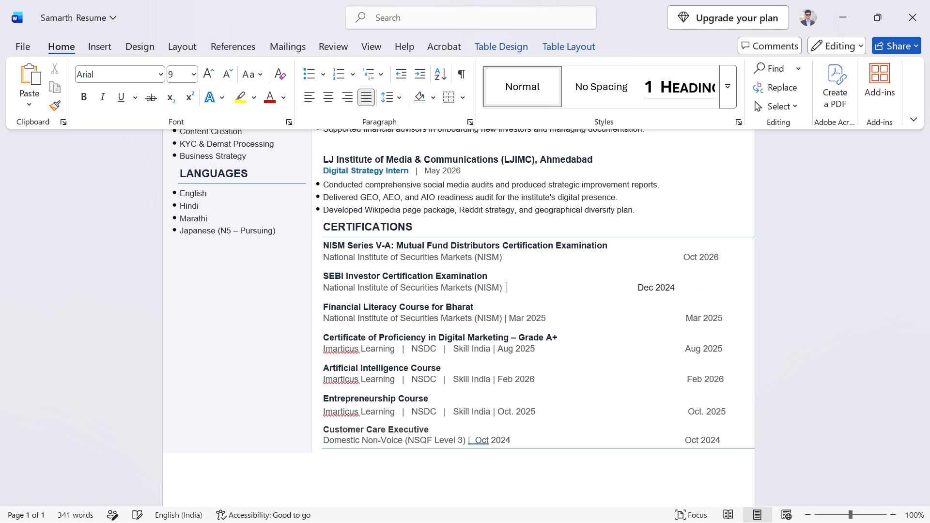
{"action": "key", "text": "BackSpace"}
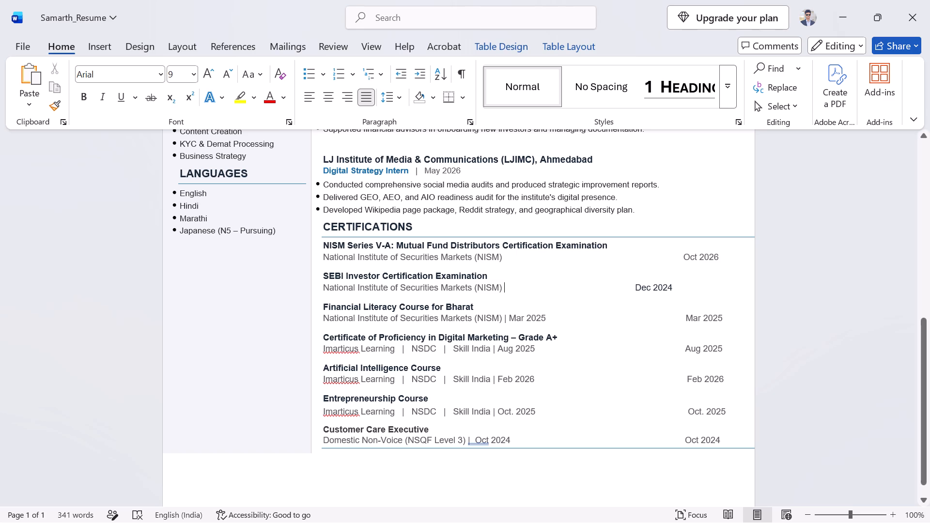
Delete the SEBI Investor and Financial Literacy Course entries up to the duration-column "Mar 2025", along with the blank line above it.
{"action": "left_click_drag", "start_coordinate": [325, 270], "coordinate": [537, 318]}
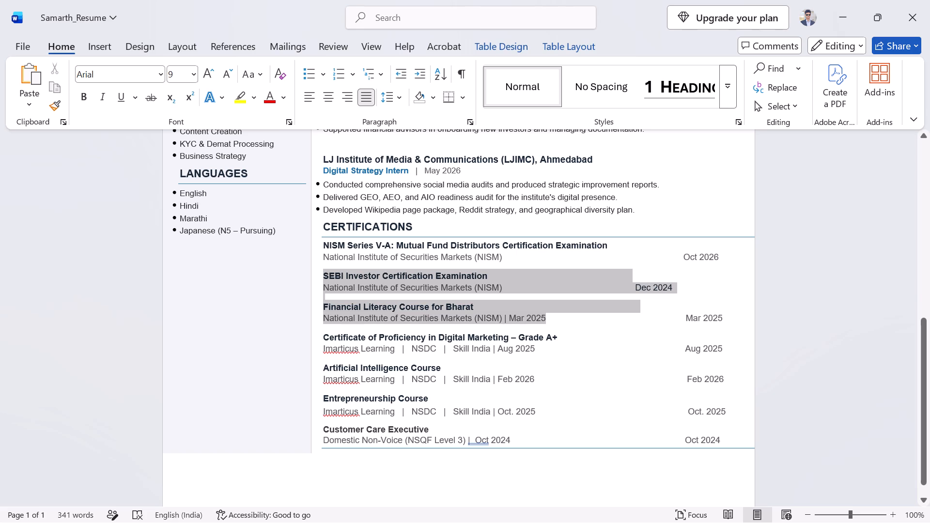
{"action": "left_click_drag", "start_coordinate": [537, 318], "coordinate": [596, 318]}
{"action": "key", "text": "BackSpace"}
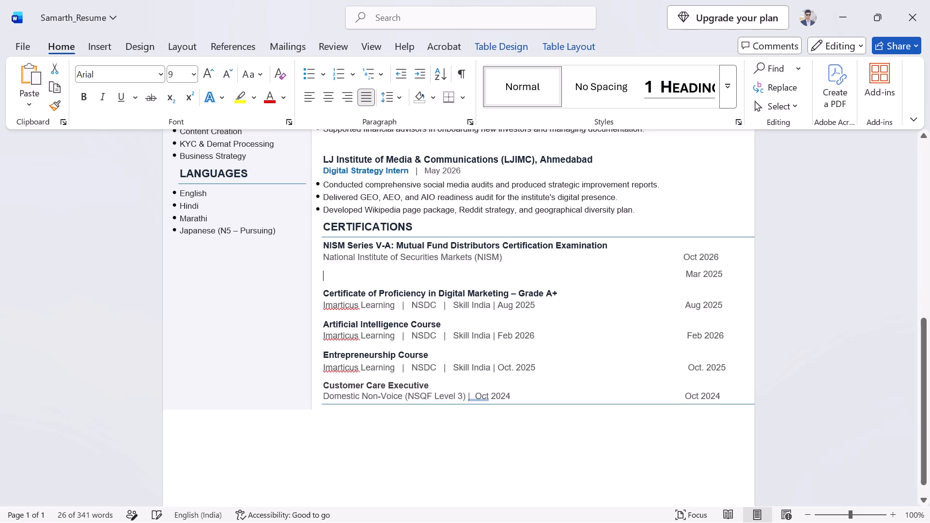
{"action": "key", "text": "BackSpace"}
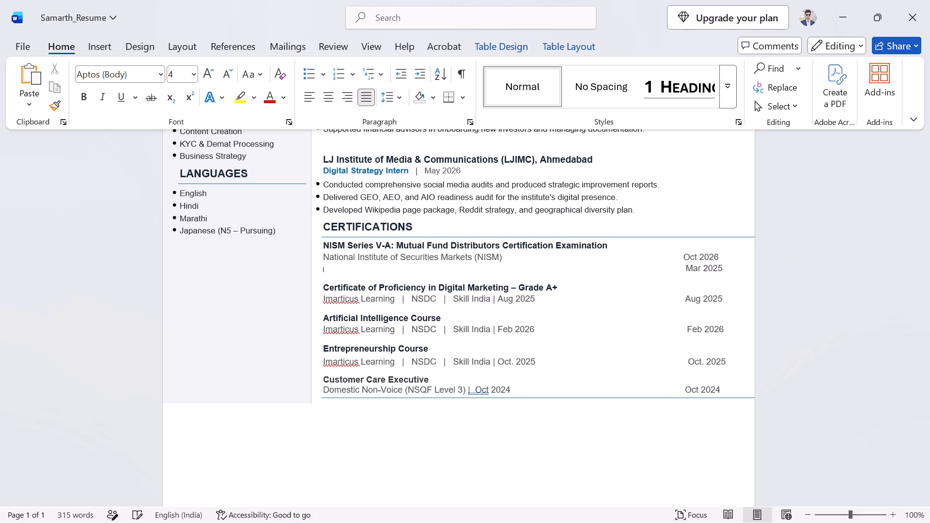
{"action": "key", "text": "BackSpace"}
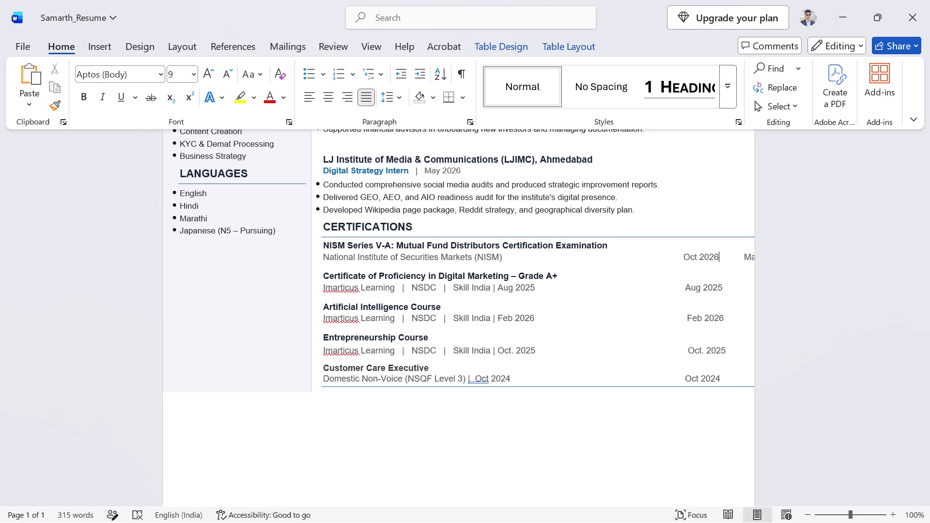
Remove the stray "Mar 2025" after the NISM Series V-A date, keeping that date as "Oct 2026".
{"action": "key", "text": "Right"}
{"action": "key", "text": "Right"}
{"action": "key", "text": "Right"}
{"action": "key", "text": "Right"}
{"action": "key", "text": "Right"}
{"action": "key", "text": "Right"}
{"action": "key", "text": "Right"}
{"action": "key", "text": "Right"}
{"action": "key", "text": "Right"}
{"action": "key", "text": "Right"}
{"action": "key", "text": "Right"}
{"action": "key", "text": "Right"}
{"action": "key", "text": "Right"}
{"action": "key", "text": "Left"}
{"action": "key", "text": "Left"}
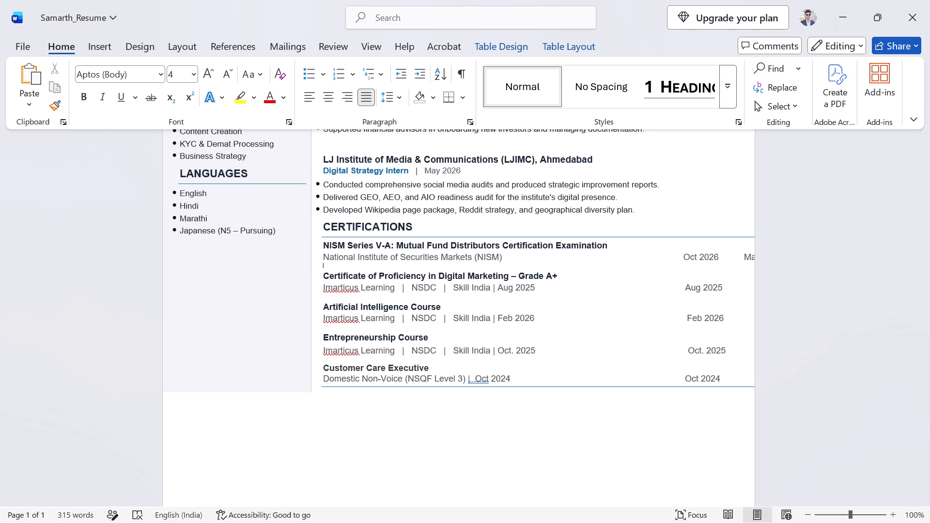
{"action": "key", "text": "Left"}
{"action": "key", "text": "BackSpace"}
{"action": "key", "text": "BackSpace"}
{"action": "key", "text": "BackSpace"}
{"action": "key", "text": "BackSpace"}
{"action": "key", "text": "BackSpace"}
{"action": "key", "text": "BackSpace"}
{"action": "key", "text": "BackSpace"}
{"action": "key", "text": "BackSpace"}
{"action": "key", "text": "BackSpace"}
{"action": "key", "text": "BackSpace"}
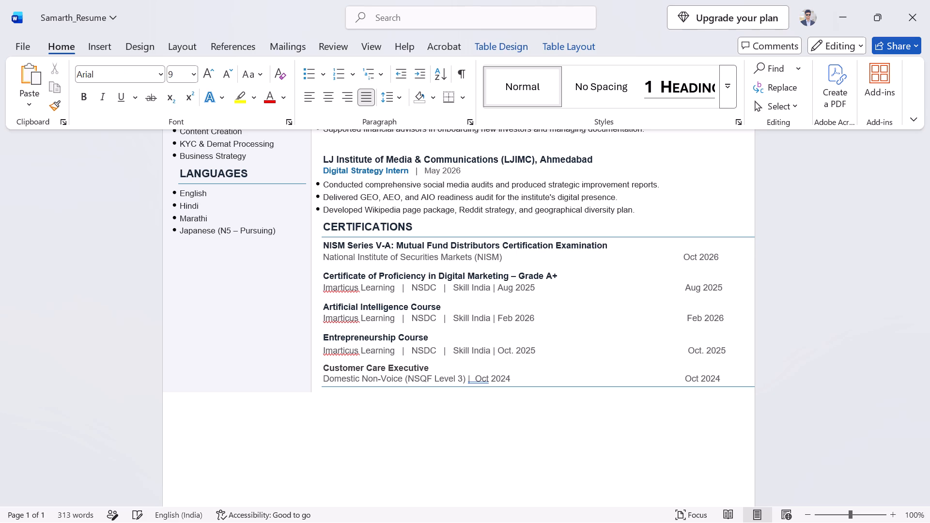
{"action": "key", "text": "BackSpace"}
{"action": "key", "text": "6"}
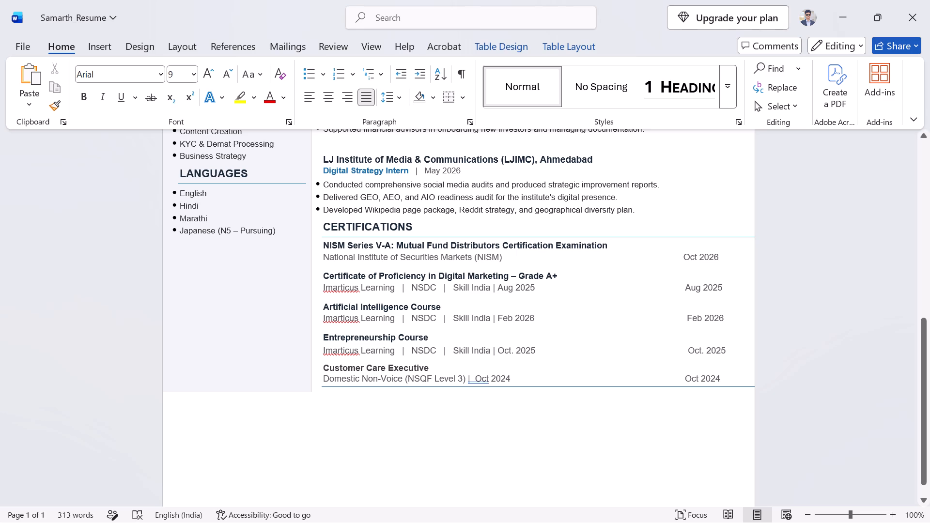
Align the duration-column dates by removing one space before "Oct. 2025" and adding one before the NISM entry's "Oct 2026".
{"action": "scroll", "coordinate": [401, 405], "scroll_direction": "down", "scroll_amount": 2}
{"action": "scroll", "coordinate": [401, 405], "scroll_direction": "up", "scroll_amount": 1}
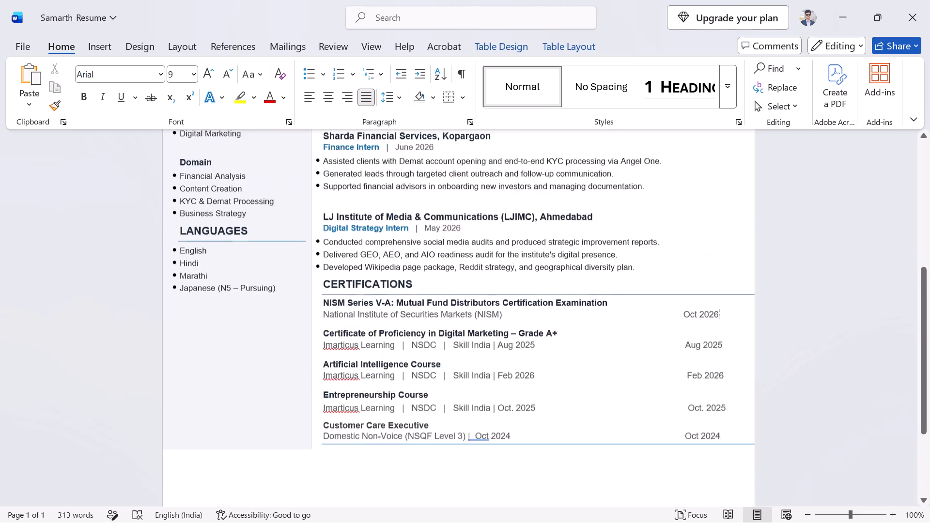
{"action": "scroll", "coordinate": [401, 405], "scroll_direction": "up", "scroll_amount": 1}
{"action": "scroll", "coordinate": [401, 405], "scroll_direction": "down", "scroll_amount": 1}
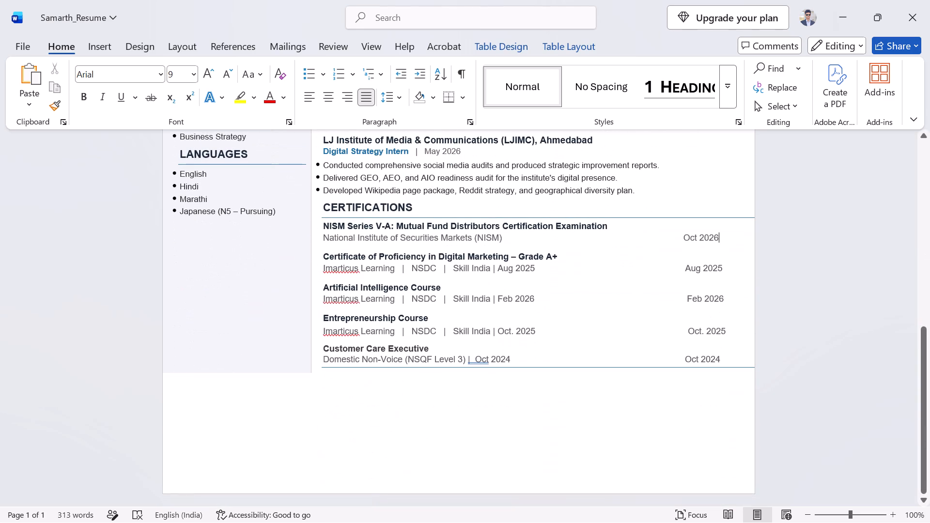
{"action": "scroll", "coordinate": [401, 405], "scroll_direction": "down", "scroll_amount": 2}
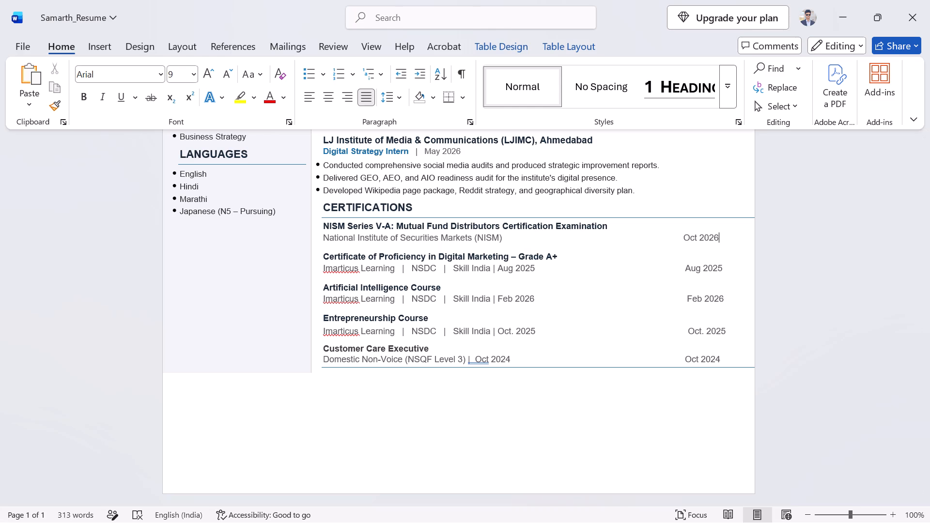
{"action": "scroll", "coordinate": [401, 359], "scroll_direction": "down", "scroll_amount": 4}
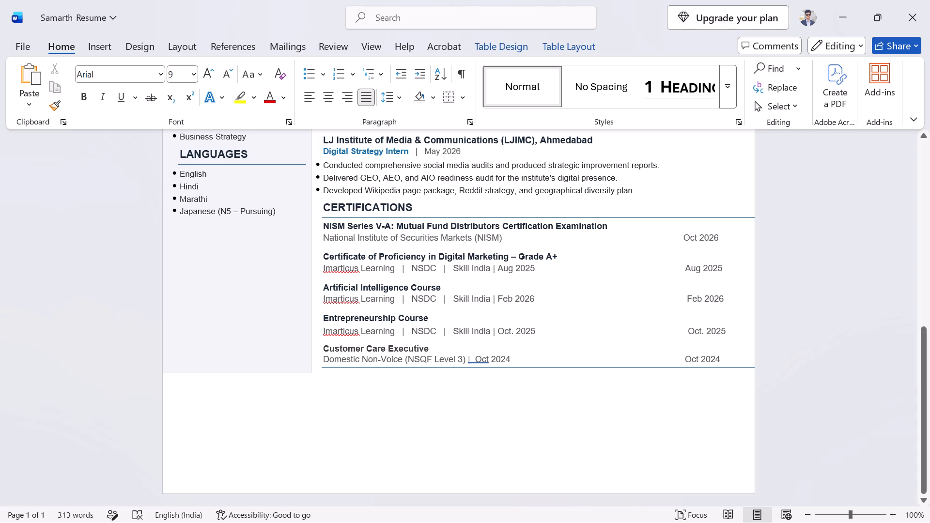
{"action": "scroll", "coordinate": [446, 437], "scroll_direction": "down", "scroll_amount": 3}
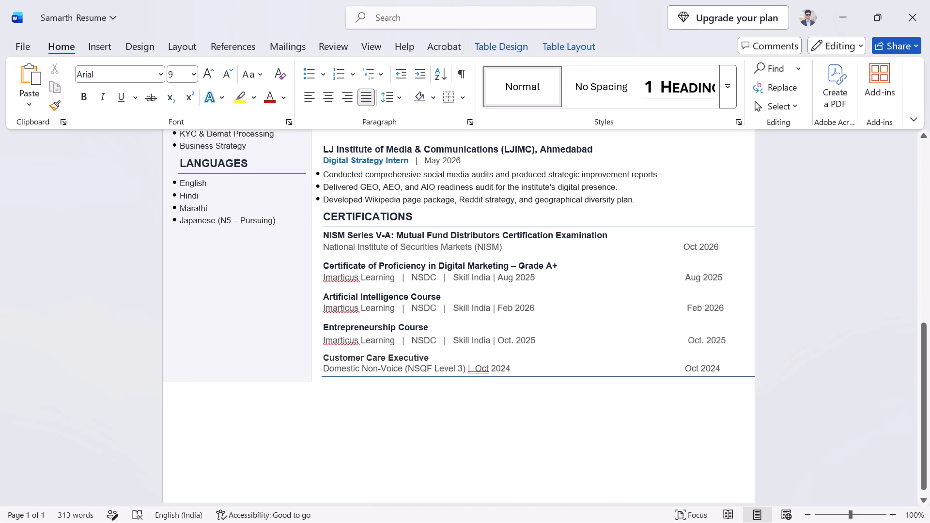
{"action": "left_click", "coordinate": [687, 342]}
{"action": "key", "text": "BackSpace"}
{"action": "left_click", "coordinate": [682, 245]}
{"action": "key", "text": "space"}
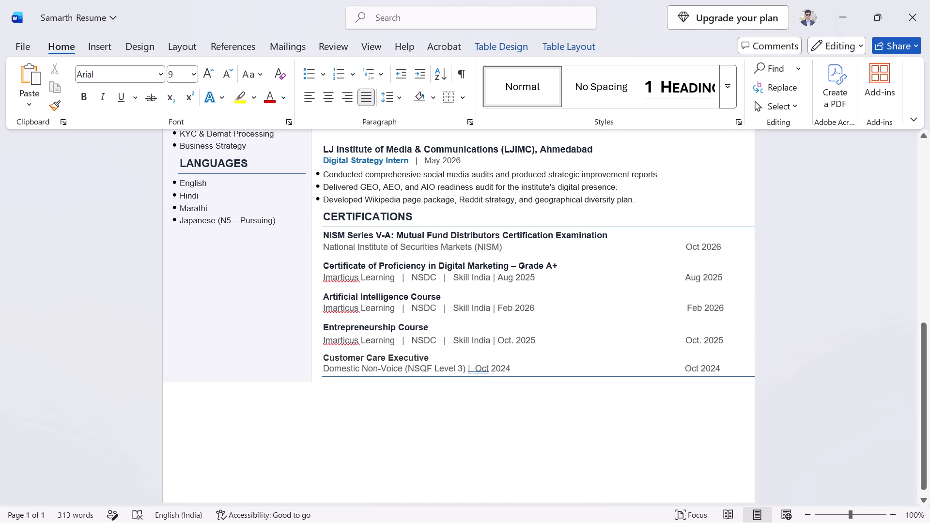
Apply justified alignment to the entire resume and clear the selection.
{"action": "key", "text": "ctrl+a"}
{"action": "key", "text": "ctrl+j"}
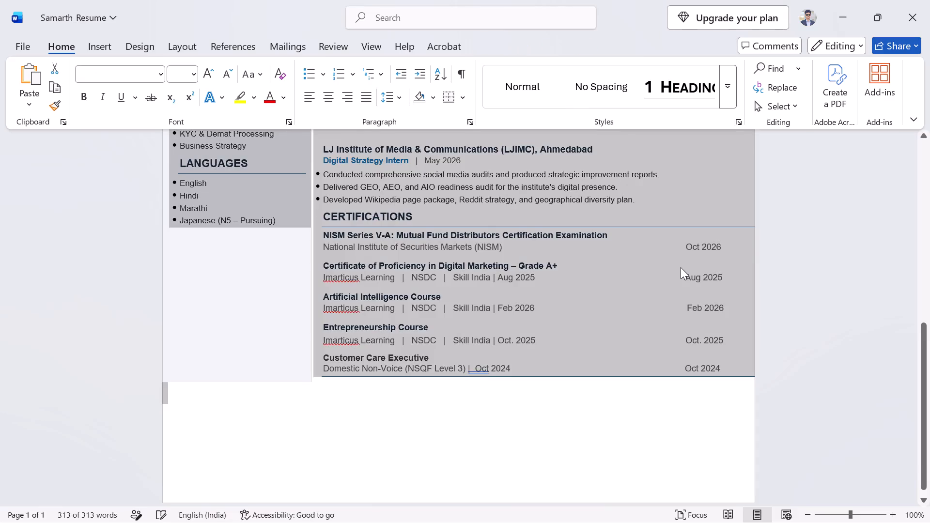
{"action": "key", "text": "ctrl+j"}
{"action": "key", "text": "ctrl+j"}
{"action": "key", "text": "ctrl+j"}
{"action": "key", "text": "ctrl+j"}
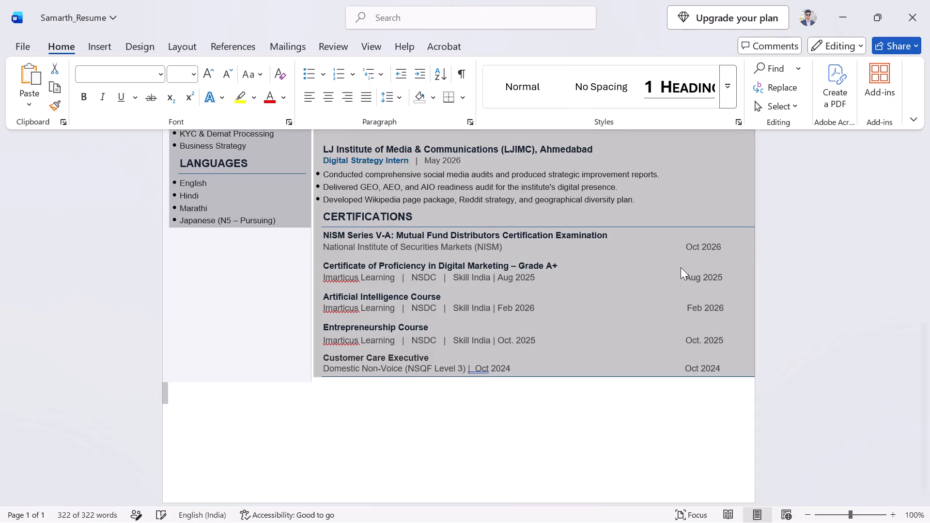
{"action": "key", "text": "ctrl+j"}
{"action": "key", "text": "ctrl+j"}
{"action": "key", "text": "ctrl+j"}
{"action": "key", "text": "ctrl+j"}
{"action": "key", "text": "ctrl+j"}
{"action": "left_click", "coordinate": [618, 402]}
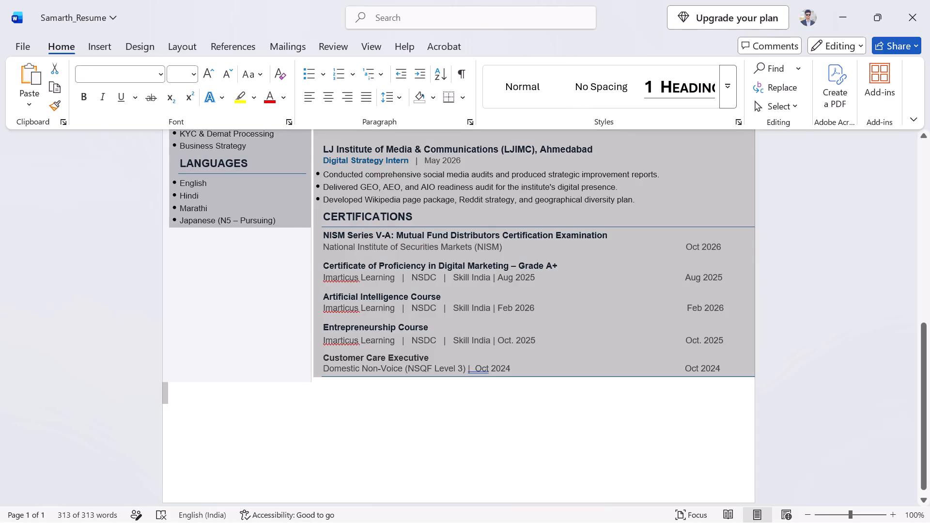
Review the resume's overall page layout at 70% zoom, from the certifications up to the header.
{"action": "scroll", "coordinate": [618, 402], "scroll_direction": "down", "scroll_amount": 3, "text": "ctrl"}
{"action": "scroll", "coordinate": [618, 402], "scroll_direction": "up", "scroll_amount": 1}
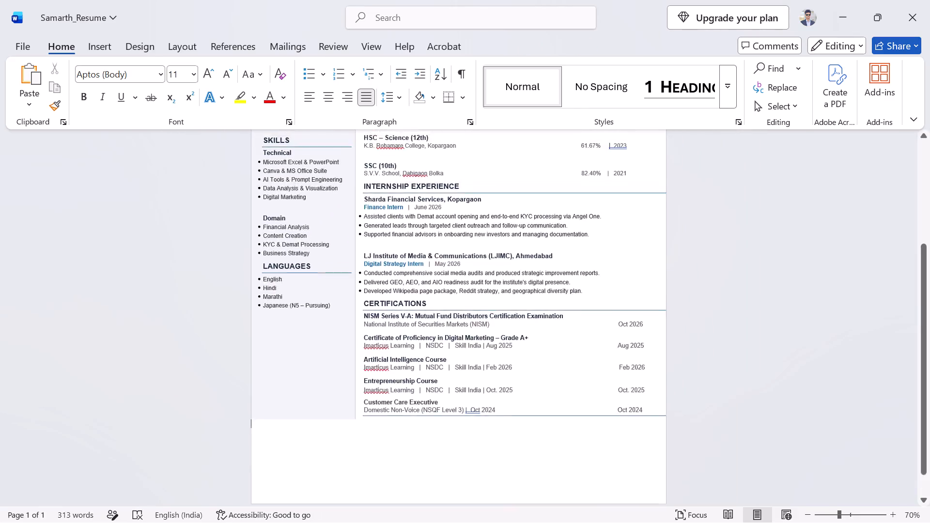
{"action": "scroll", "coordinate": [618, 402], "scroll_direction": "up", "scroll_amount": 4}
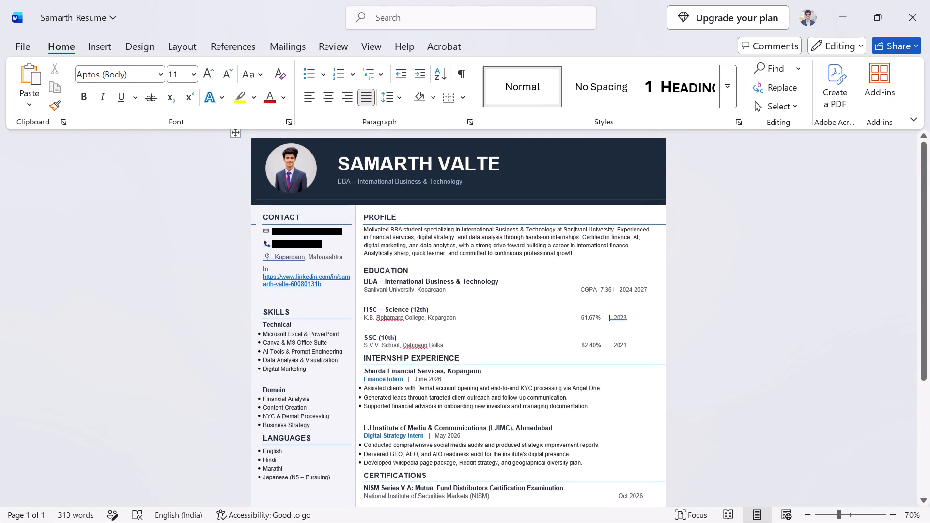
{"action": "left_click", "coordinate": [760, 286]}
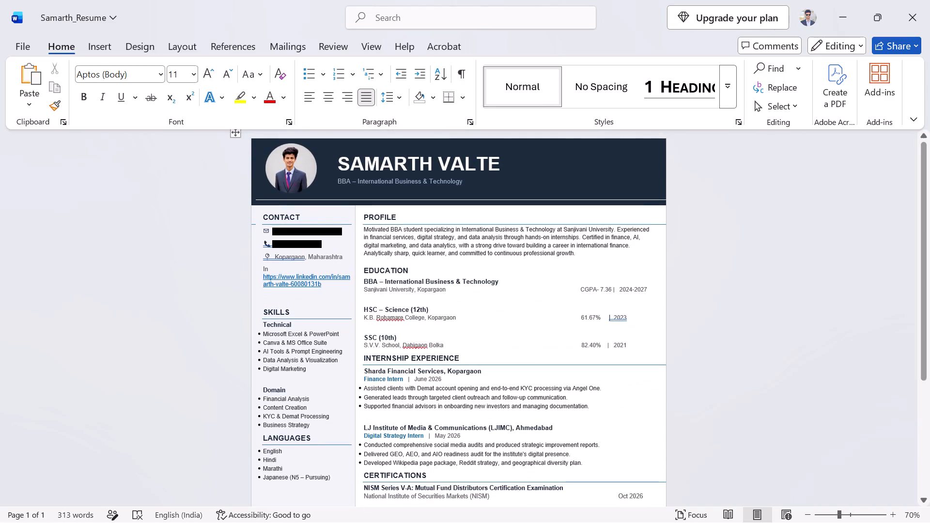
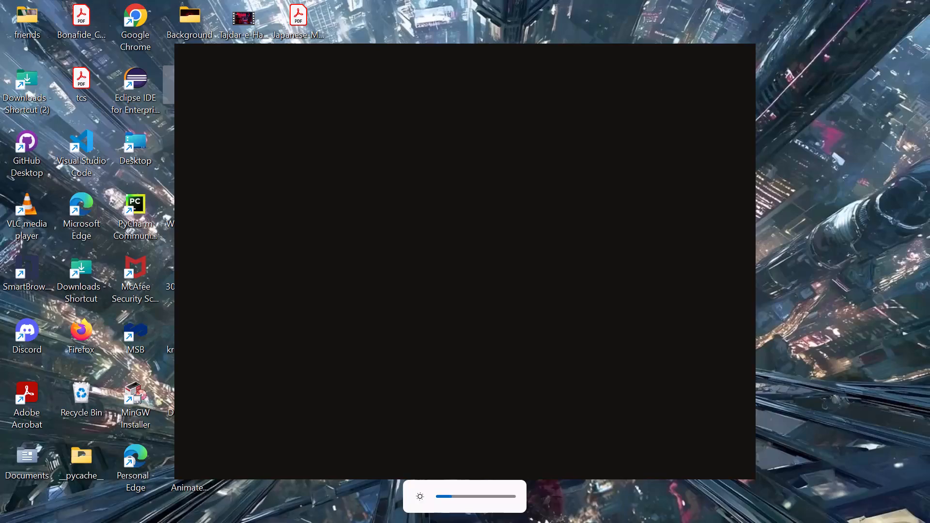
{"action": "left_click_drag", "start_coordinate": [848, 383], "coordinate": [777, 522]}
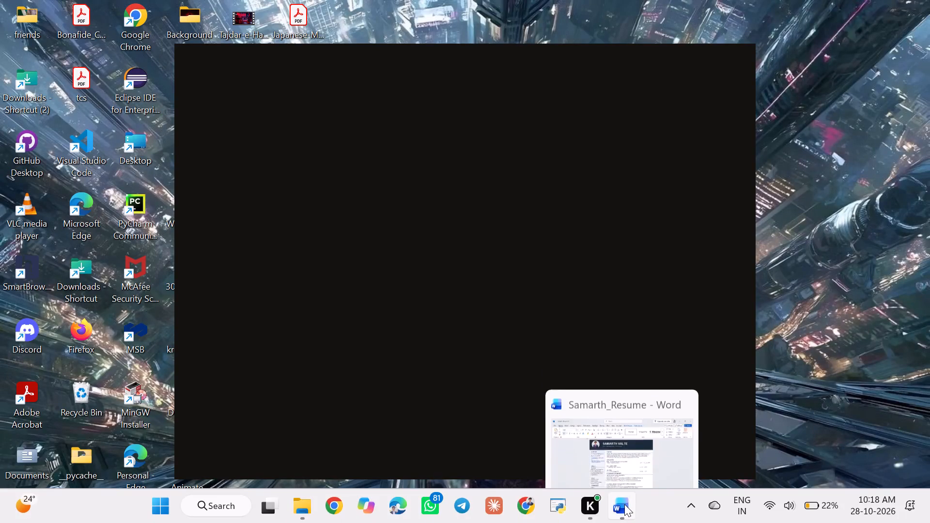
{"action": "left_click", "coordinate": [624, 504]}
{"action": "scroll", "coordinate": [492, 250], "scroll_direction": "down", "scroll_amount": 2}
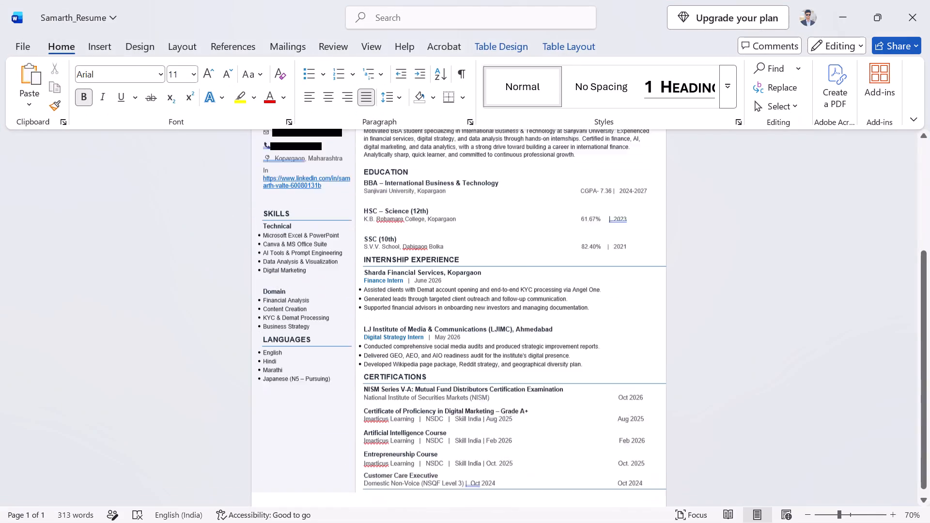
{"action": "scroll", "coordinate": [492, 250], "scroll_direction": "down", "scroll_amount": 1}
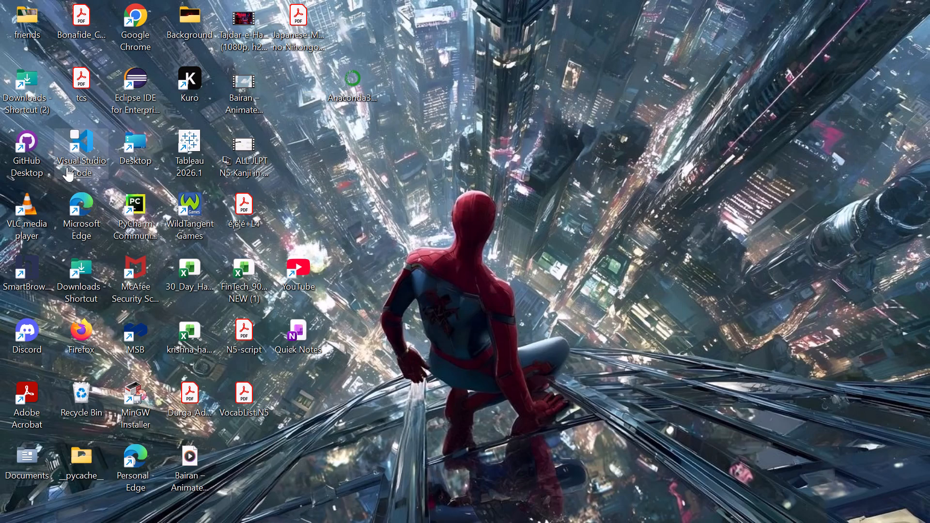
Open the Recycle Bin and check the properties of the deleted Word resume and the deleted BBA resume PDF.
{"action": "double_click", "coordinate": [79, 388]}
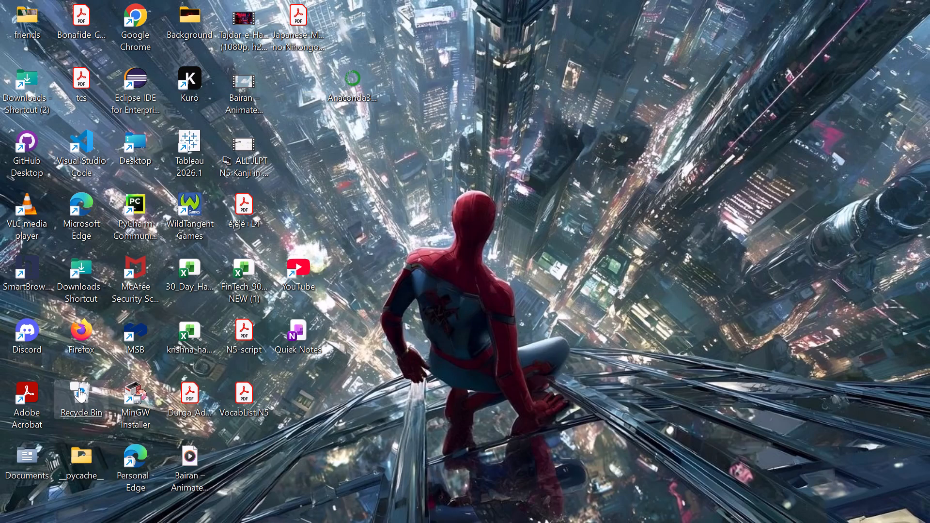
{"action": "triple_click", "coordinate": [87, 415]}
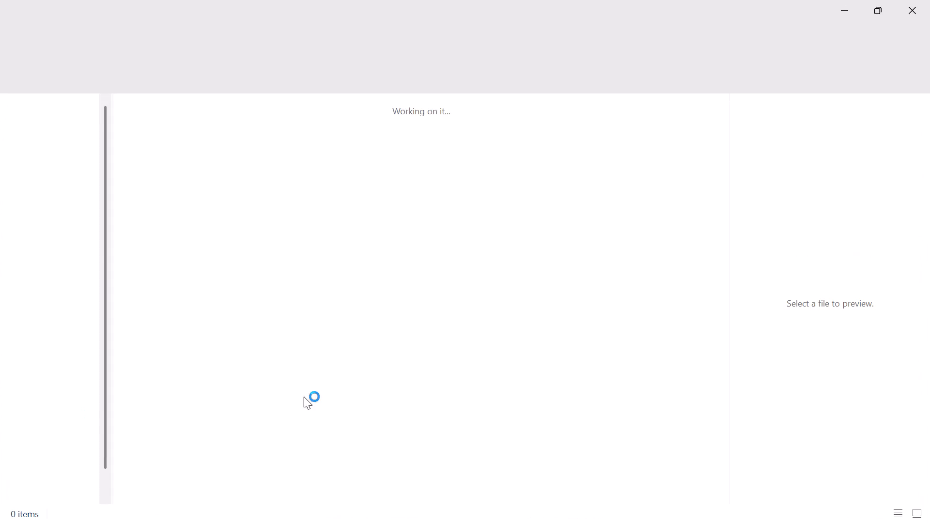
{"action": "left_click", "coordinate": [369, 380]}
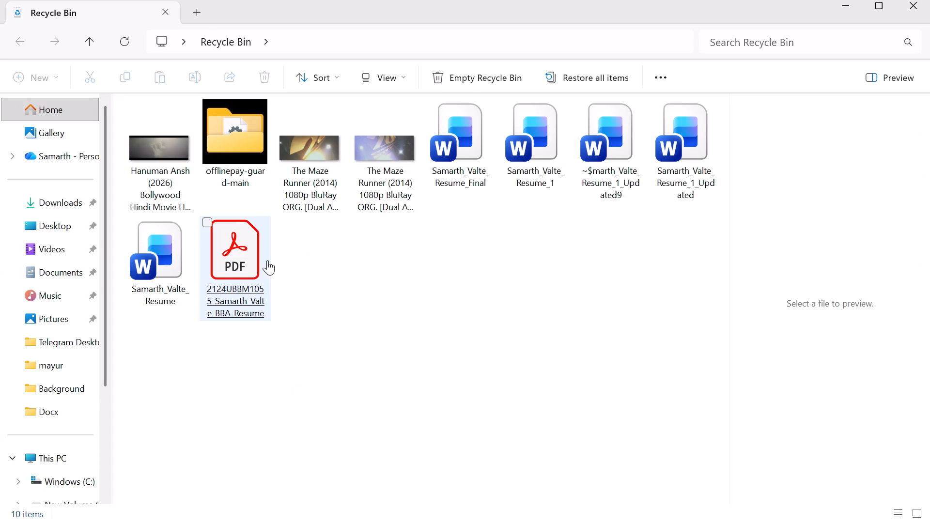
{"action": "double_click", "coordinate": [170, 293]}
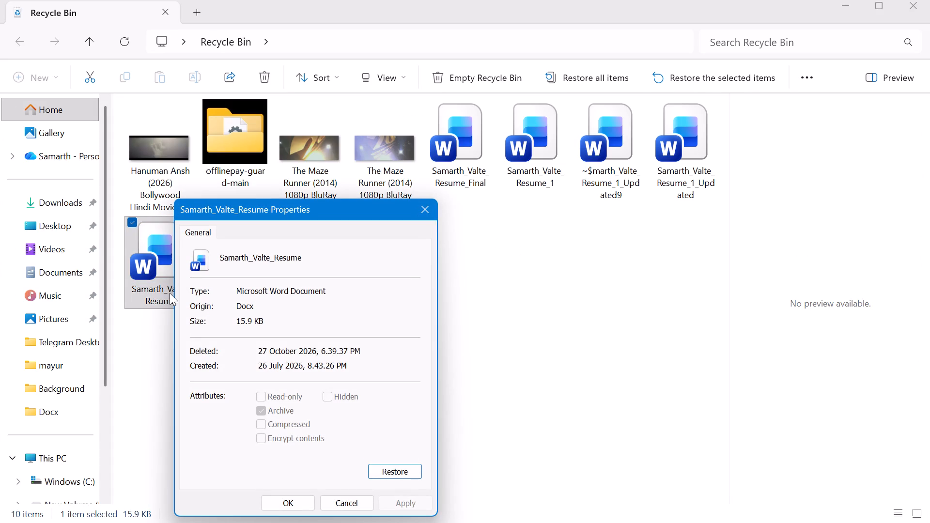
{"action": "left_click", "coordinate": [528, 293]}
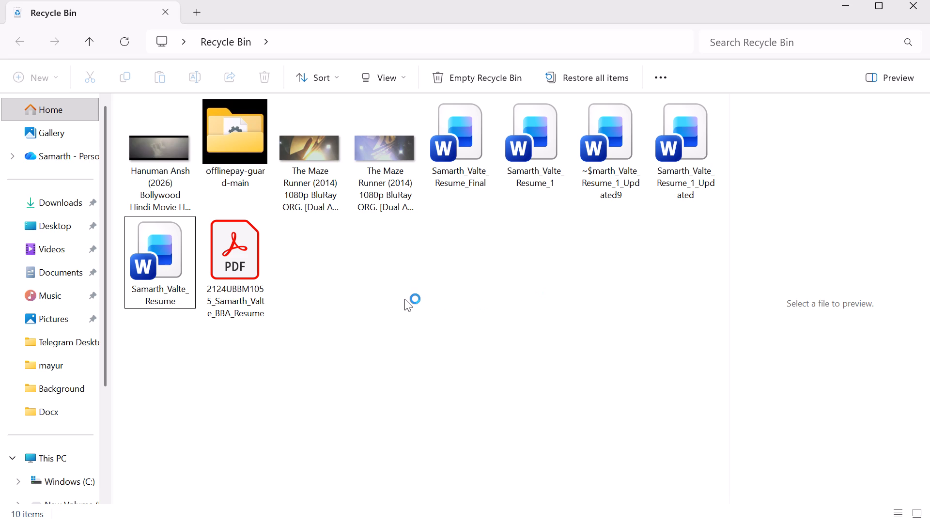
{"action": "left_click", "coordinate": [404, 299]}
{"action": "triple_click", "coordinate": [247, 279]}
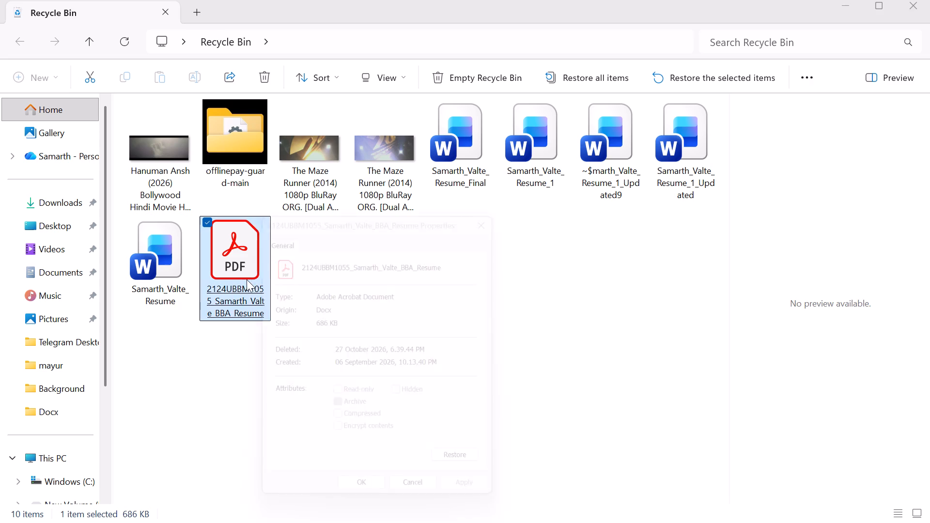
{"action": "left_click", "coordinate": [217, 454]}
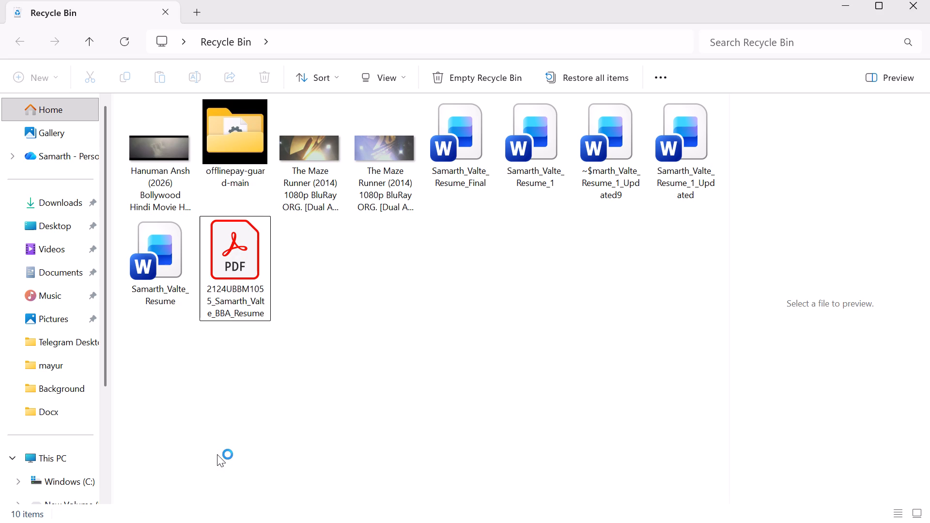
{"action": "left_click", "coordinate": [446, 295]}
Restore the deleted Word resume whose name ends in "Resume_1" from the Recycle Bin.
{"action": "double_click", "coordinate": [522, 175]}
{"action": "left_click", "coordinate": [488, 264]}
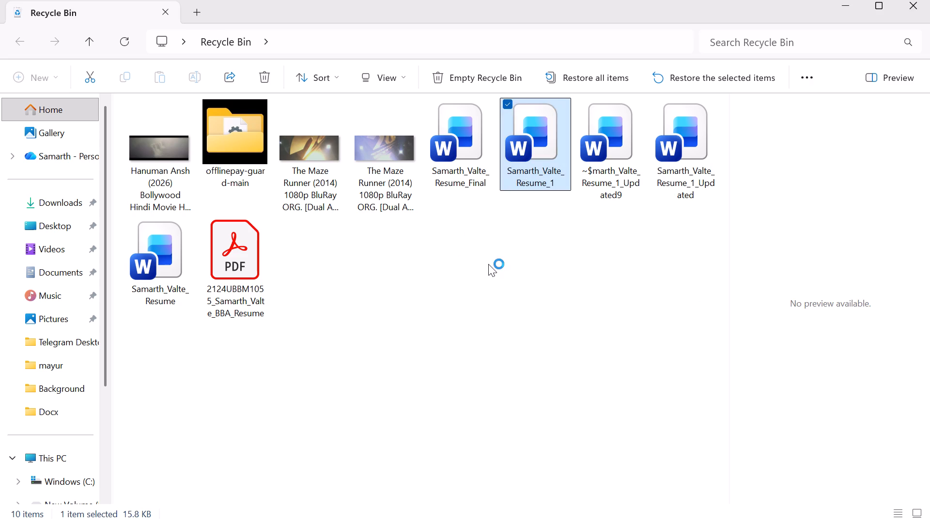
{"action": "left_click", "coordinate": [536, 178]}
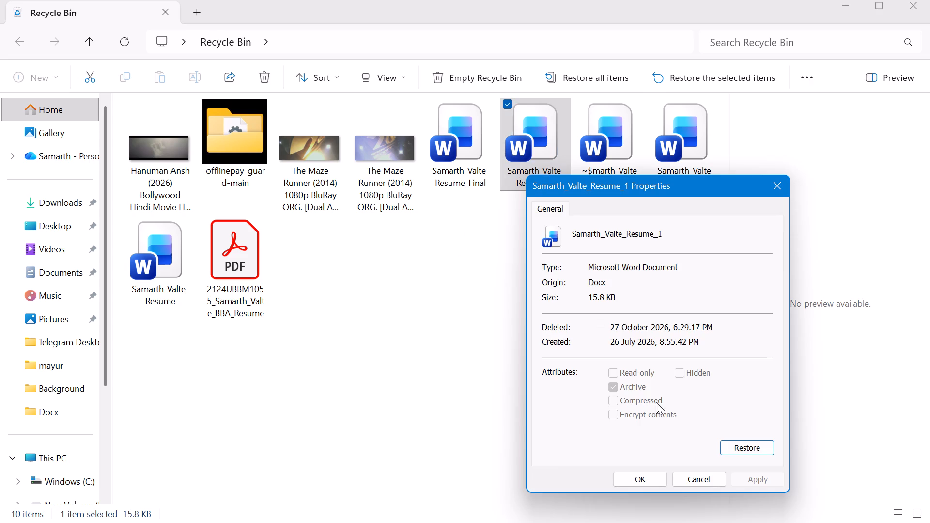
{"action": "left_click", "coordinate": [737, 451]}
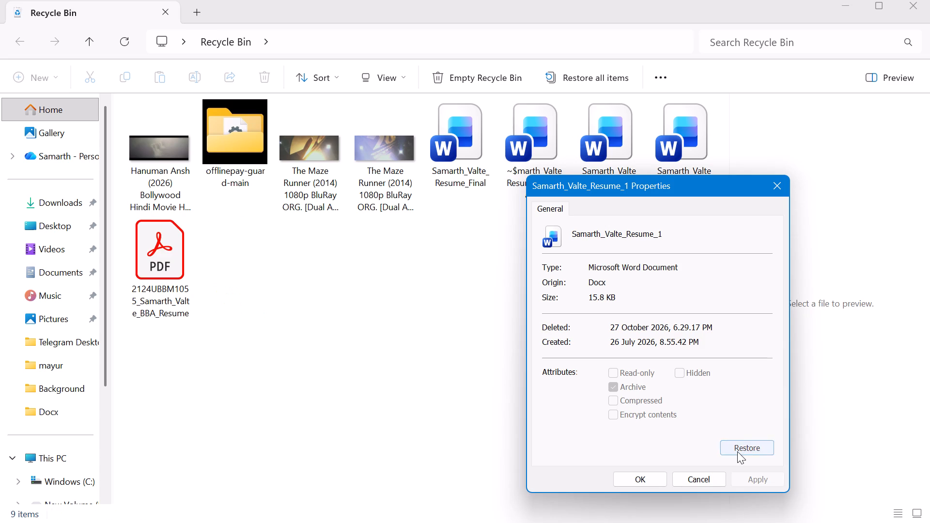
{"action": "left_click", "coordinate": [432, 454]}
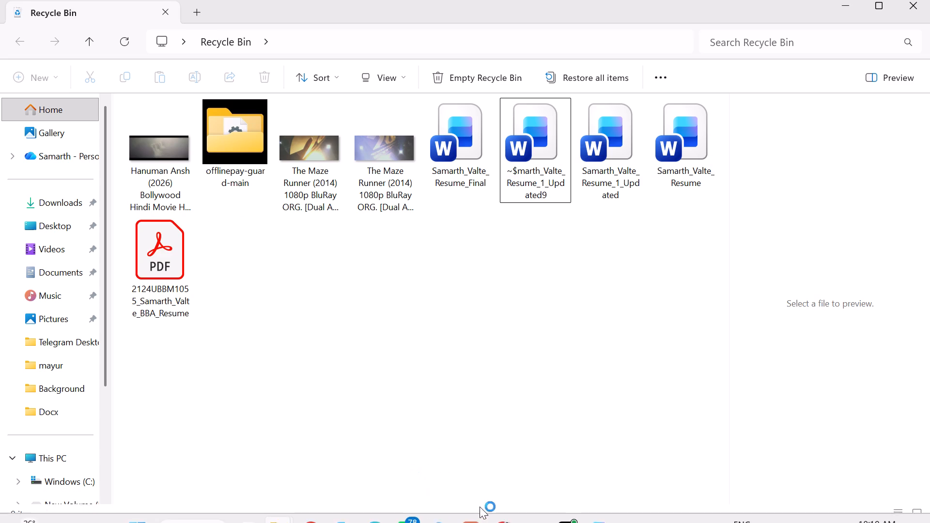
Open the restored "Resume_1" document from the Docx folder in Word.
{"action": "left_click", "coordinate": [278, 522]}
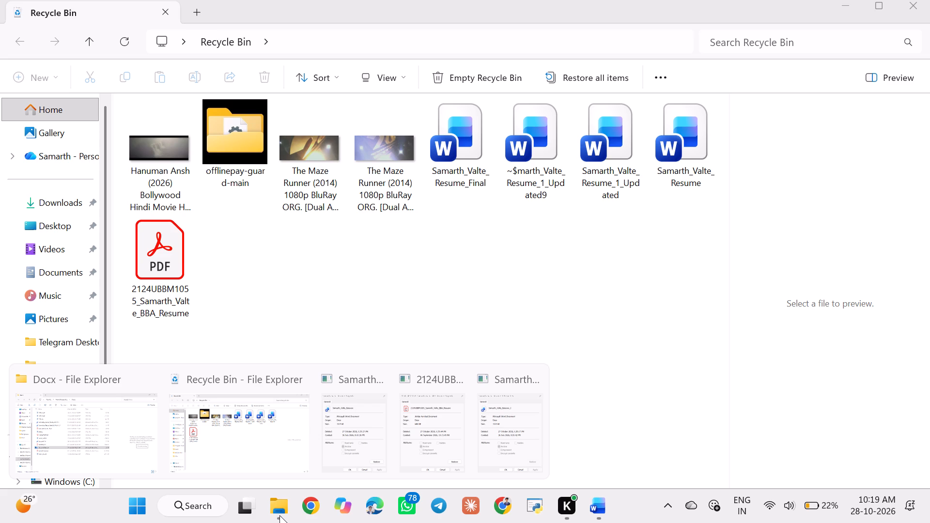
{"action": "left_click", "coordinate": [228, 415]}
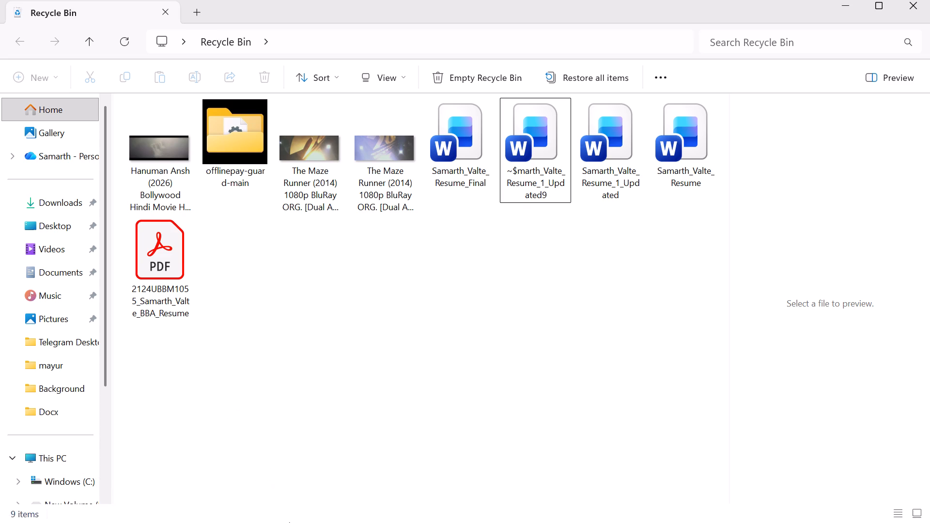
{"action": "left_click", "coordinate": [152, 440]}
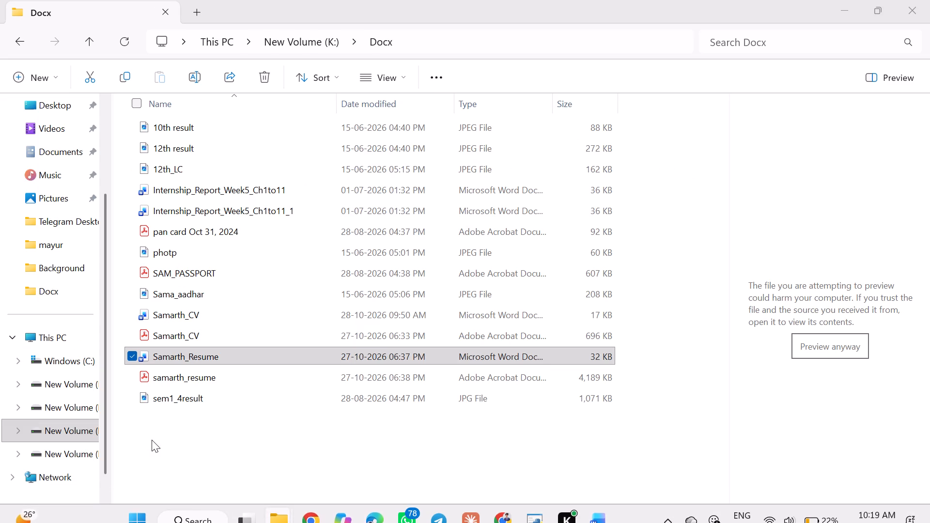
{"action": "left_click", "coordinate": [152, 440]}
{"action": "double_click", "coordinate": [205, 418]}
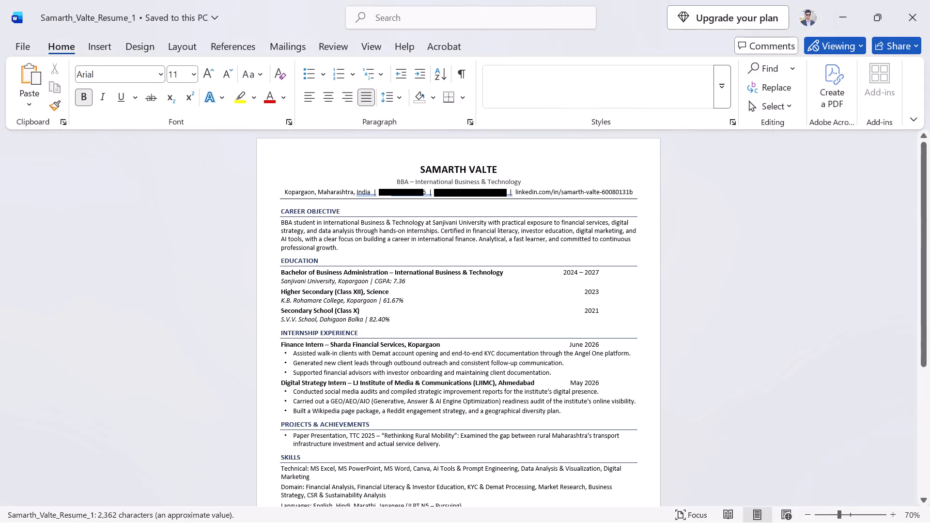
{"action": "left_click", "coordinate": [365, 431]}
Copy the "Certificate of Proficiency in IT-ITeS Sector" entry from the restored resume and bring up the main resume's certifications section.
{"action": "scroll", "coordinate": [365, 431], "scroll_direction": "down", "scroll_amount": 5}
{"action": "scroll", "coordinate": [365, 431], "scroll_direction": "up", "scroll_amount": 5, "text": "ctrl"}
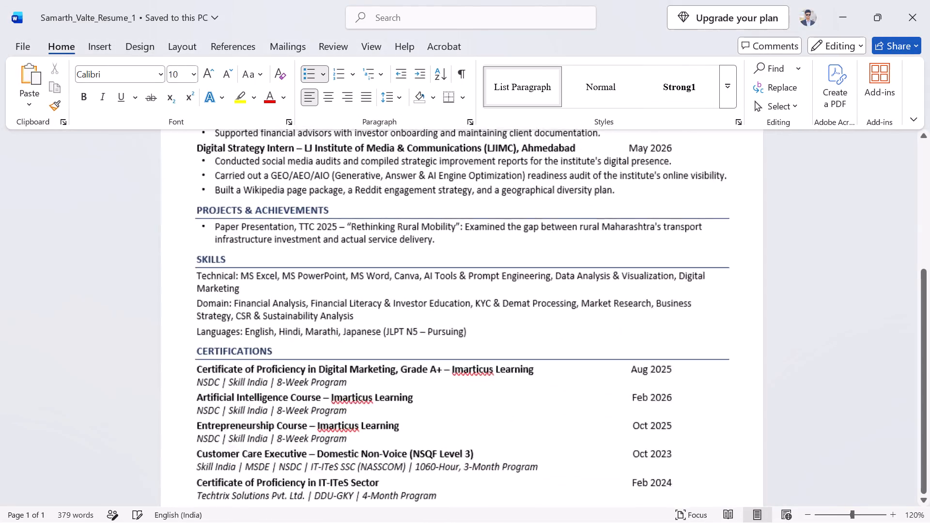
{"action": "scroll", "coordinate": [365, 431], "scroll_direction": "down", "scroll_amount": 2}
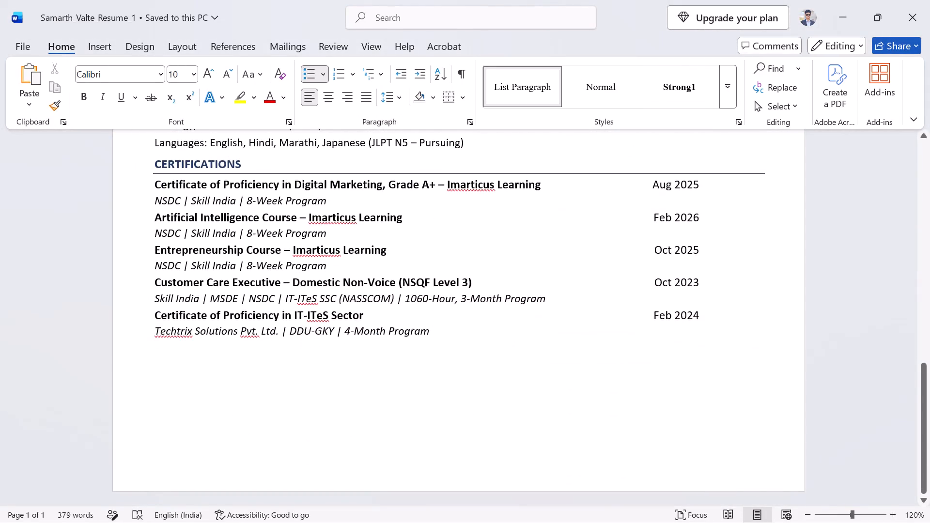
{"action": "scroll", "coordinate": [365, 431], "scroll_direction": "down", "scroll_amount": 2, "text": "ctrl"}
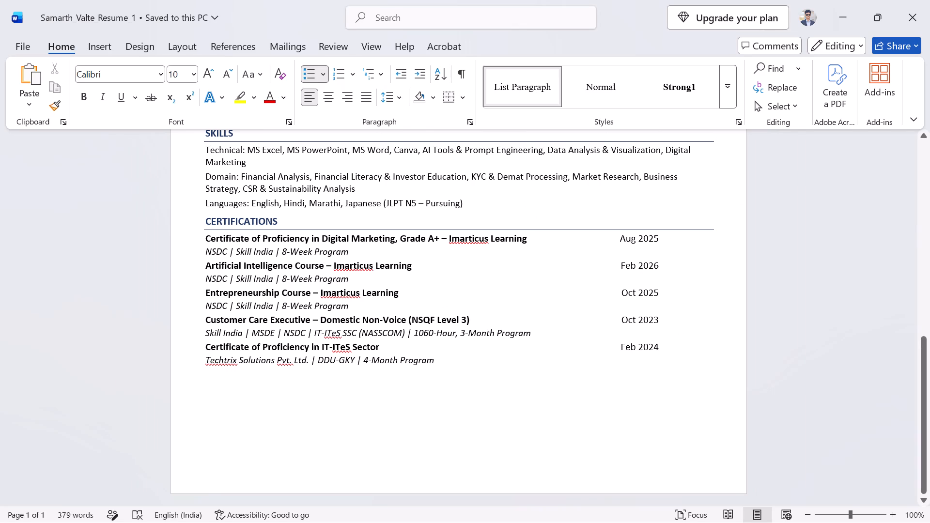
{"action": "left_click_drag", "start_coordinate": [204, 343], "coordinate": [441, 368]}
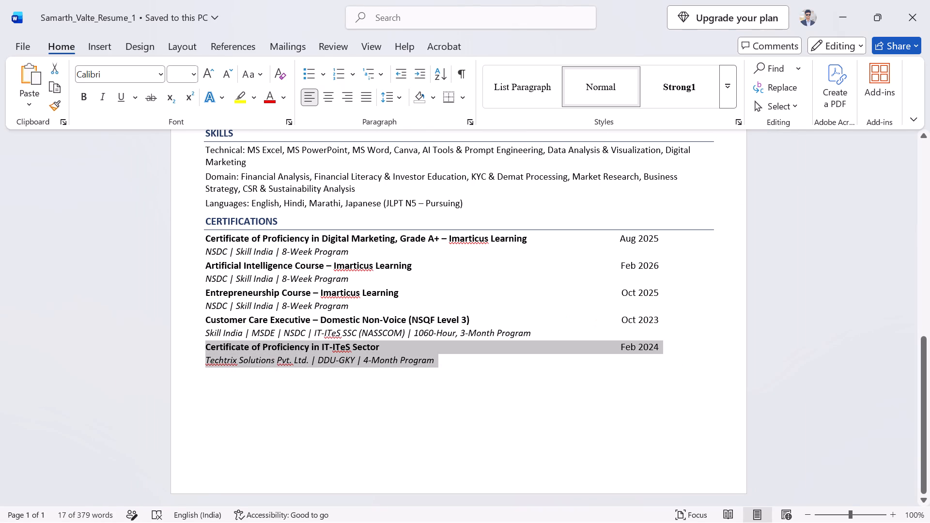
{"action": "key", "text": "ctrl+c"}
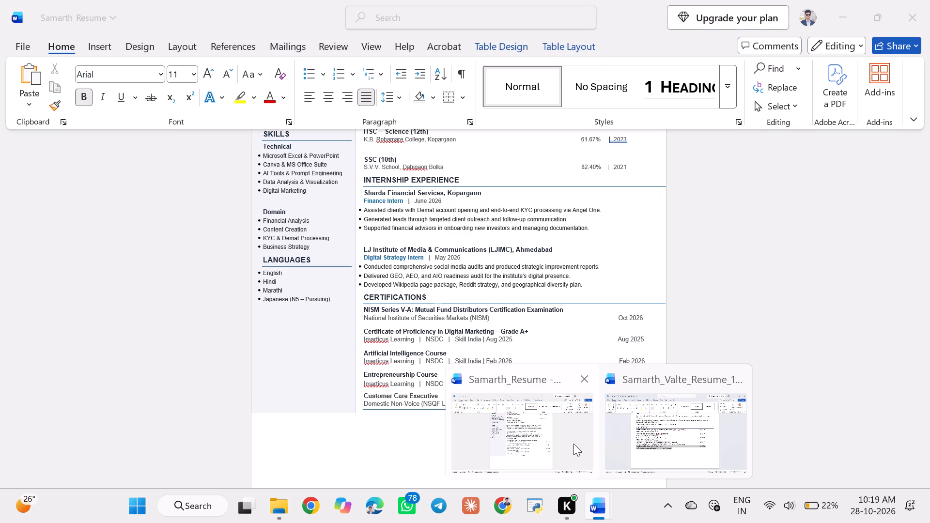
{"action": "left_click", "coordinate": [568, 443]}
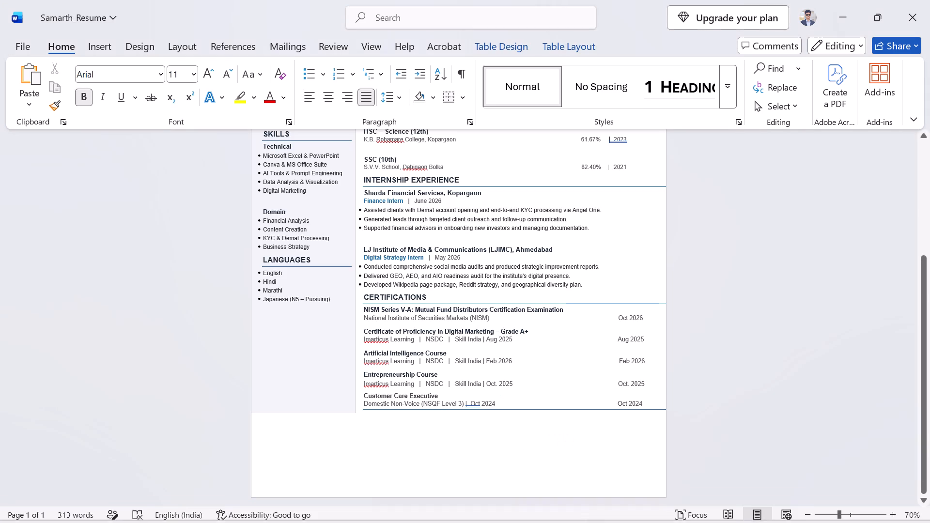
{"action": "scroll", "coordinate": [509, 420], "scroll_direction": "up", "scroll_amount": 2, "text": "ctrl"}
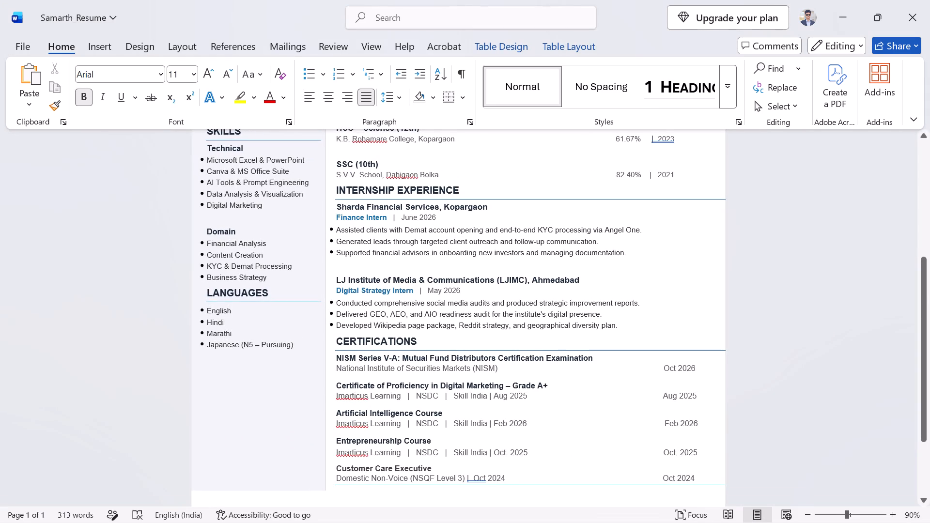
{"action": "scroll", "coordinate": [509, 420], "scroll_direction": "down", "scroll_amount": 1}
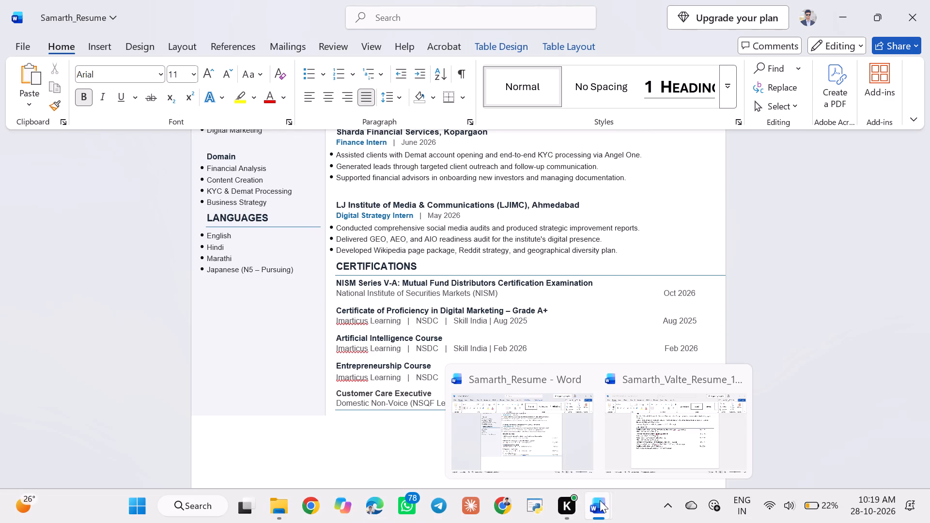
Replace the main resume's Customer Care Executive entry with the Customer Care Executive and IT-ITeS Sector entries copied from the restored resume.
{"action": "left_click", "coordinate": [674, 451]}
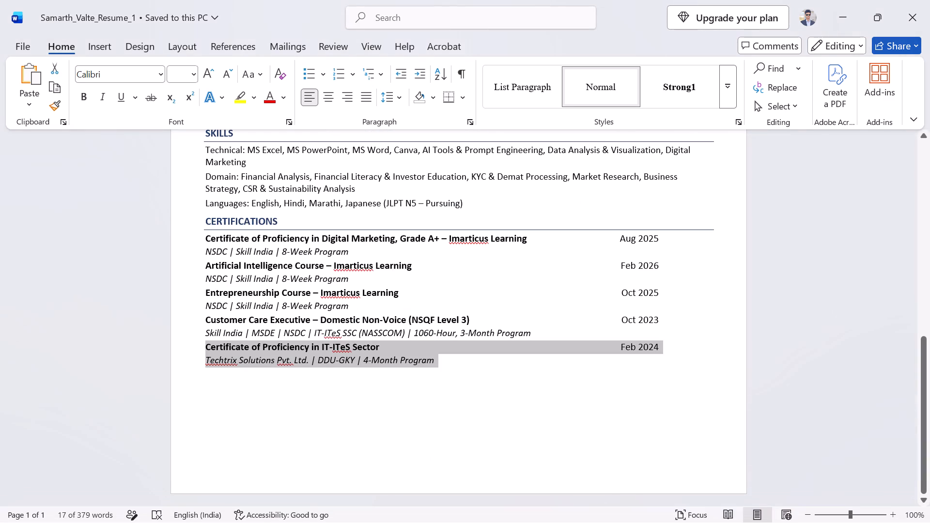
{"action": "left_click_drag", "start_coordinate": [205, 316], "coordinate": [375, 363]}
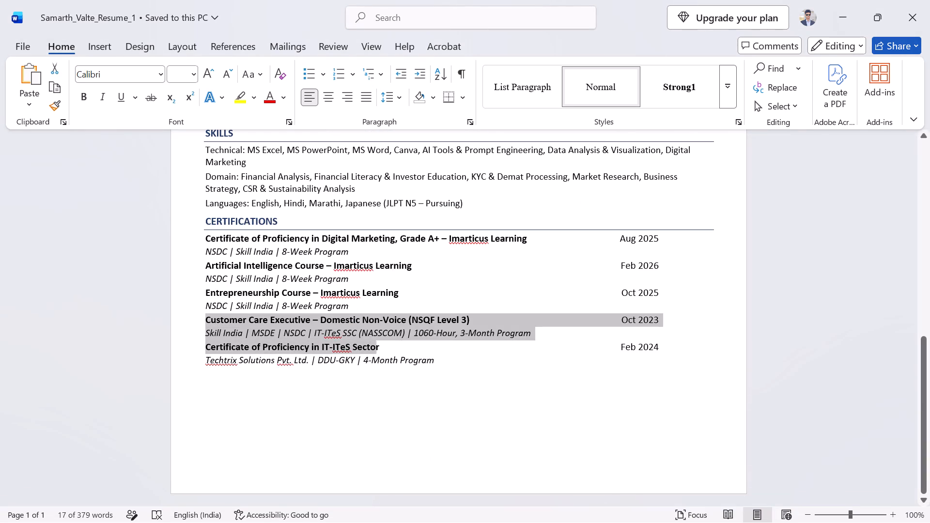
{"action": "left_click_drag", "start_coordinate": [375, 363], "coordinate": [405, 371]}
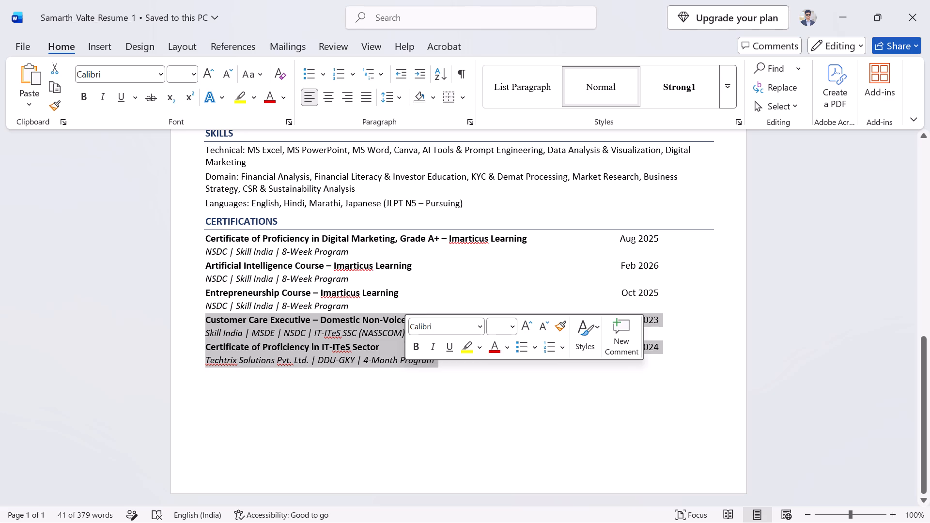
{"action": "key", "text": "ctrl+c"}
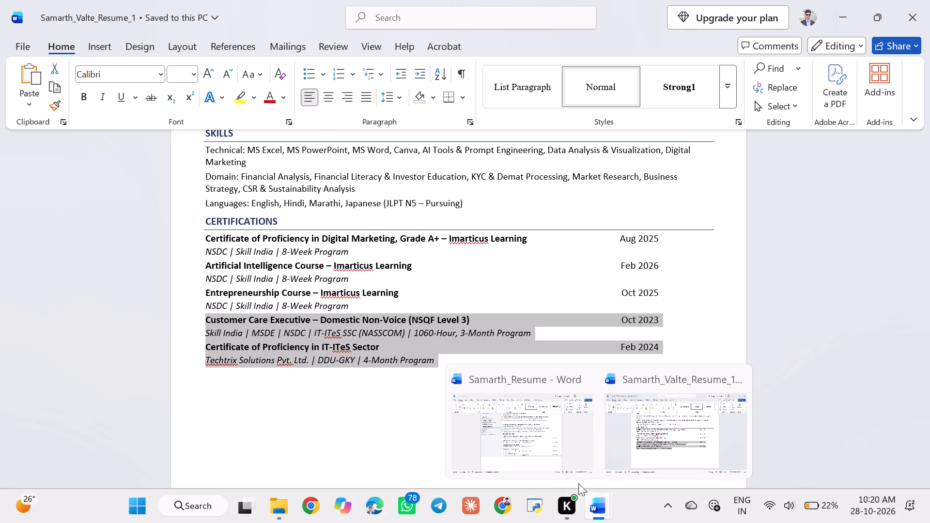
{"action": "left_click", "coordinate": [535, 446]}
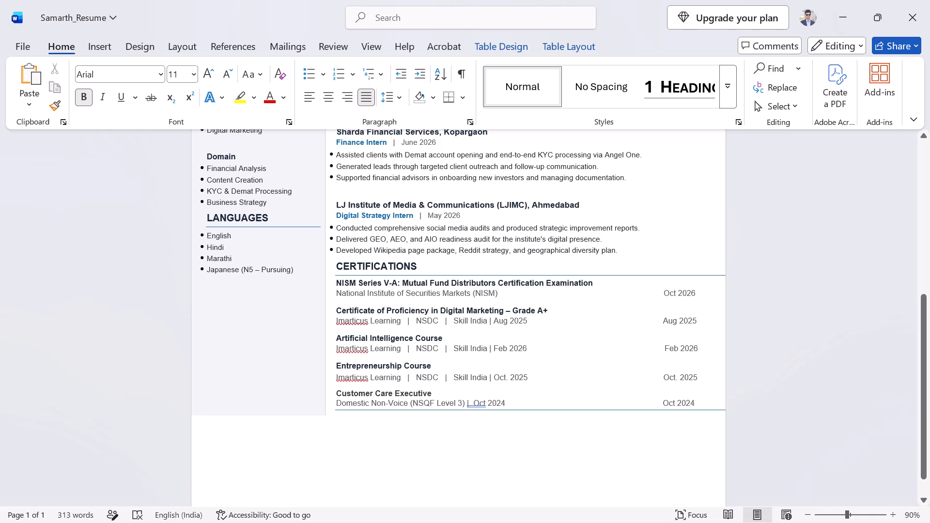
{"action": "left_click_drag", "start_coordinate": [337, 391], "coordinate": [674, 402]}
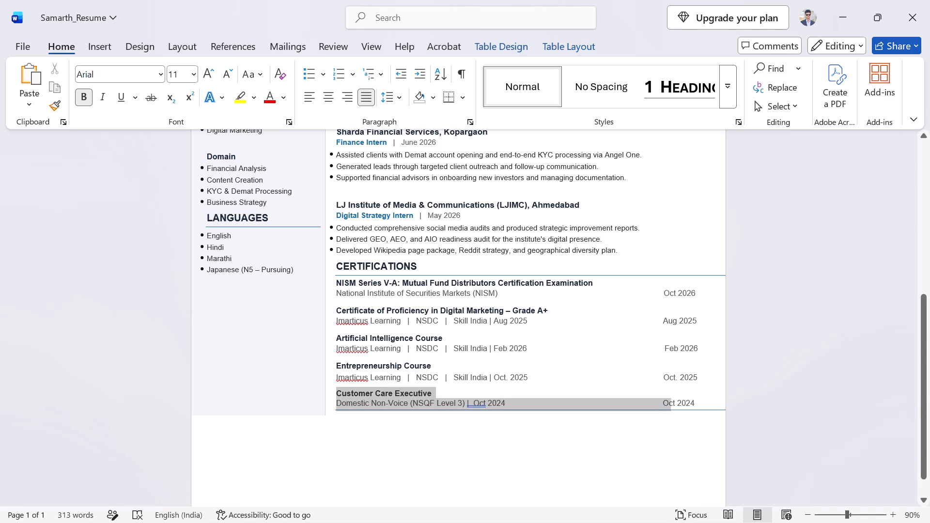
{"action": "left_click_drag", "start_coordinate": [674, 402], "coordinate": [732, 408]}
{"action": "key", "text": "BackSpace"}
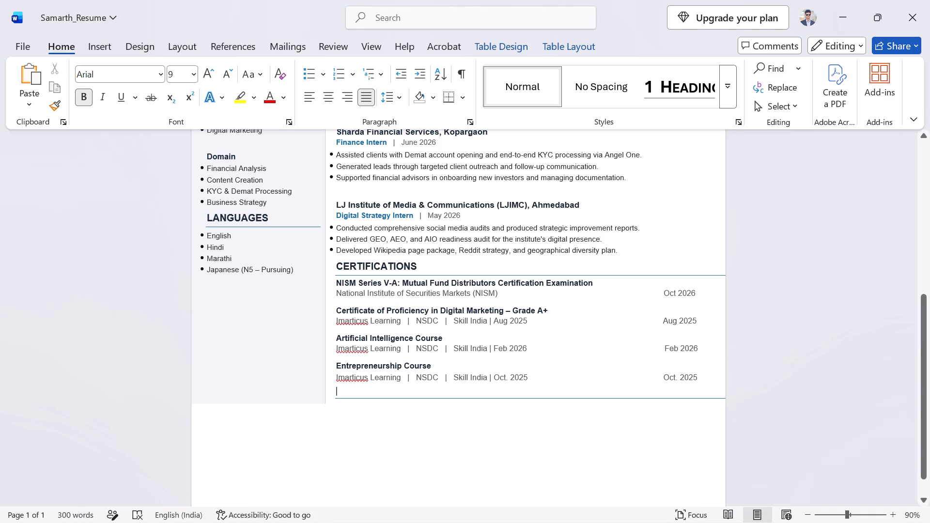
{"action": "key", "text": "ctrl+v"}
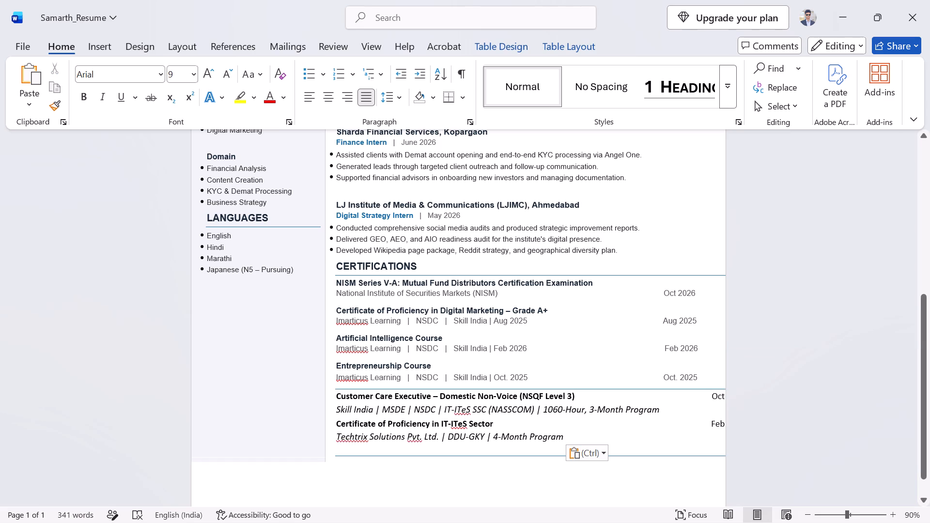
Undo the last paste and paste the two copied certification entries on a new line directly beneath the Entrepreneurship Course entry.
{"action": "key", "text": "ctrl+z"}
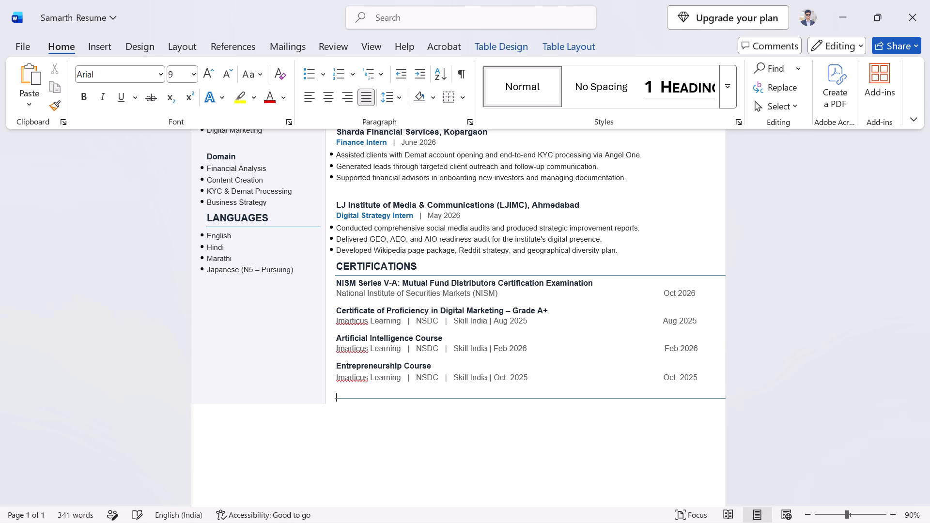
{"action": "left_click", "coordinate": [557, 375]}
{"action": "left_click", "coordinate": [706, 375]}
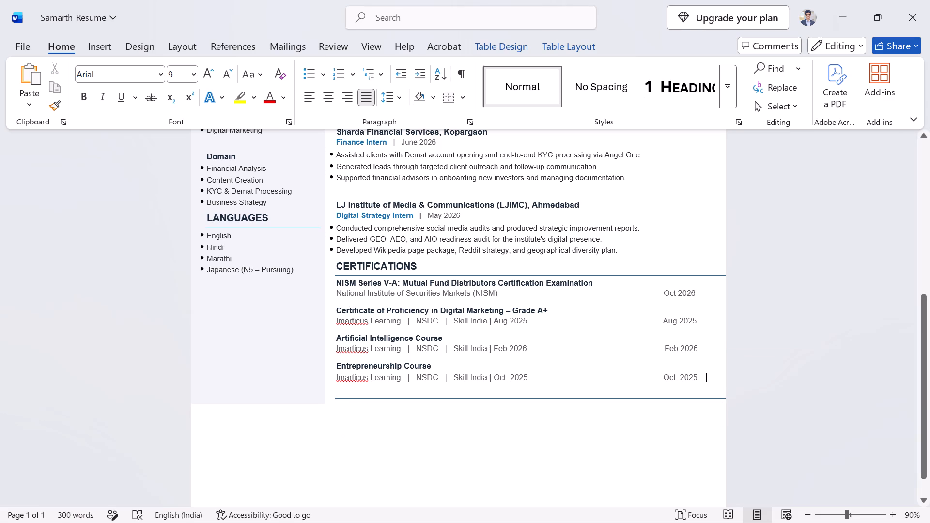
{"action": "key", "text": "Return"}
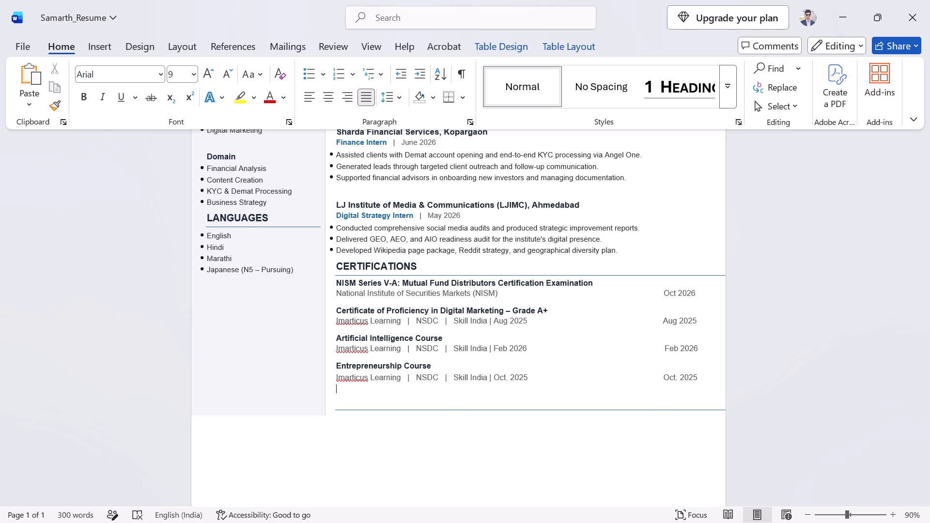
{"action": "key", "text": "ctrl+v"}
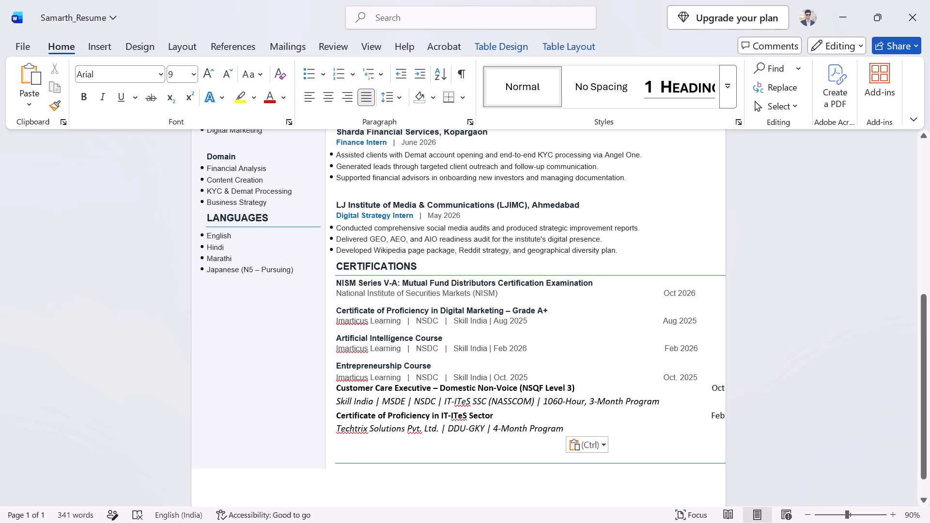
Apply justified alignment to the entire resume text.
{"action": "key", "text": "ctrl+a"}
{"action": "key", "text": "ctrl+j"}
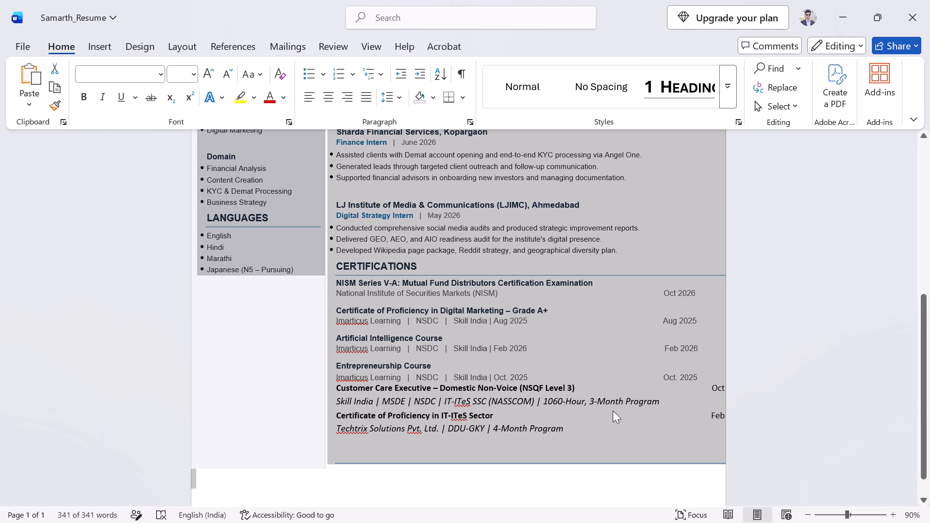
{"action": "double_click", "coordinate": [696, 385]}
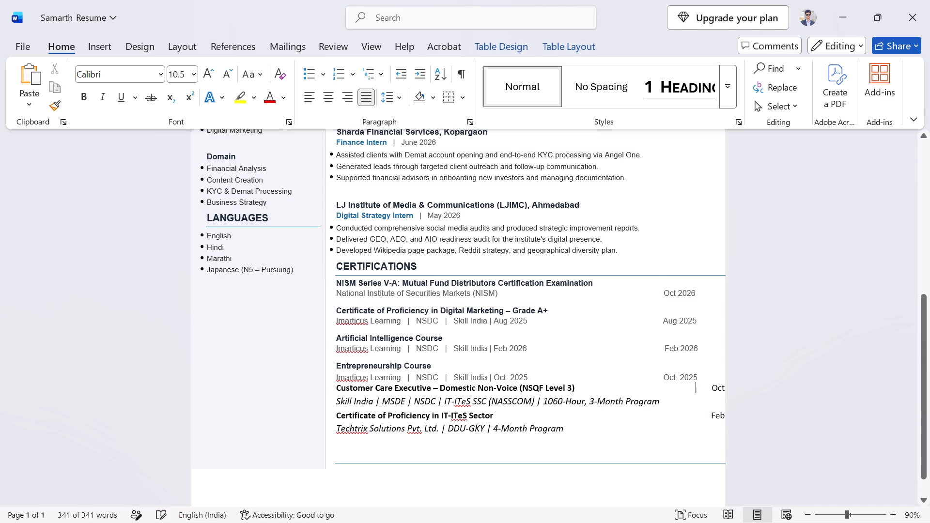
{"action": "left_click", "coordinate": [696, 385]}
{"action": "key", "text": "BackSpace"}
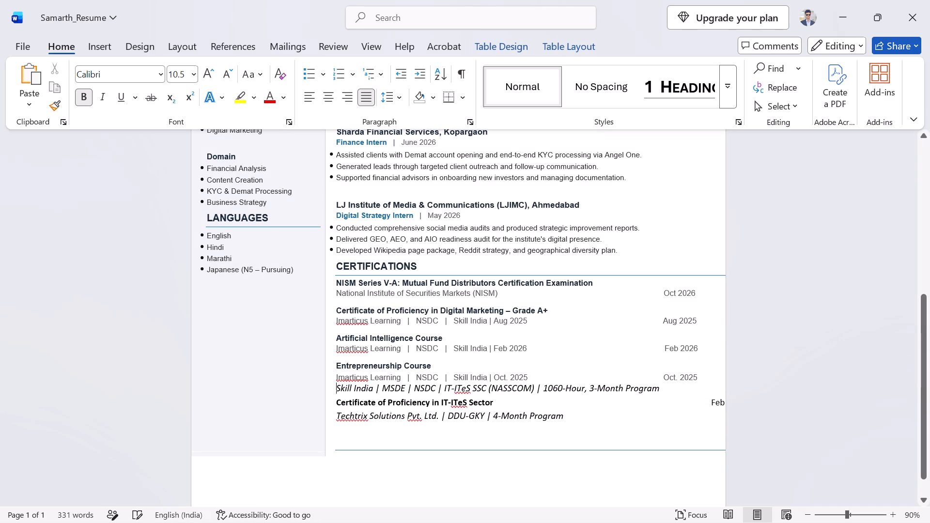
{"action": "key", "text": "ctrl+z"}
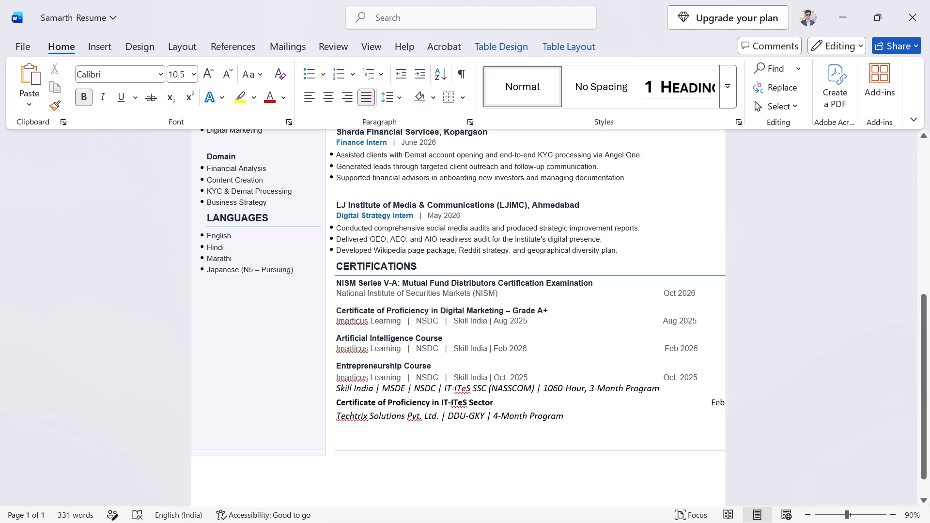
Replace the gap before the Customer Care Executive entry's "Oct 2023" with spaces, lining it up with the dates above.
{"action": "left_click", "coordinate": [696, 385]}
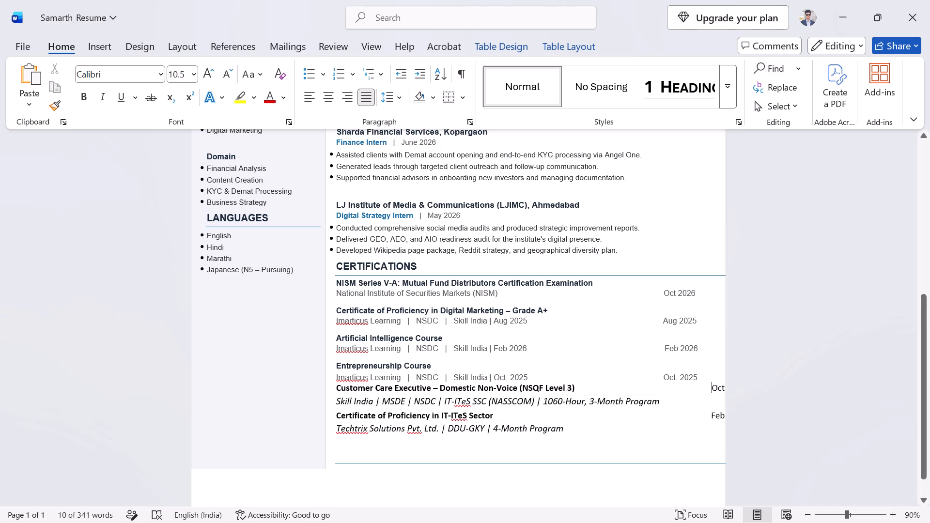
{"action": "left_click", "coordinate": [688, 386]}
{"action": "key", "text": "BackSpace"}
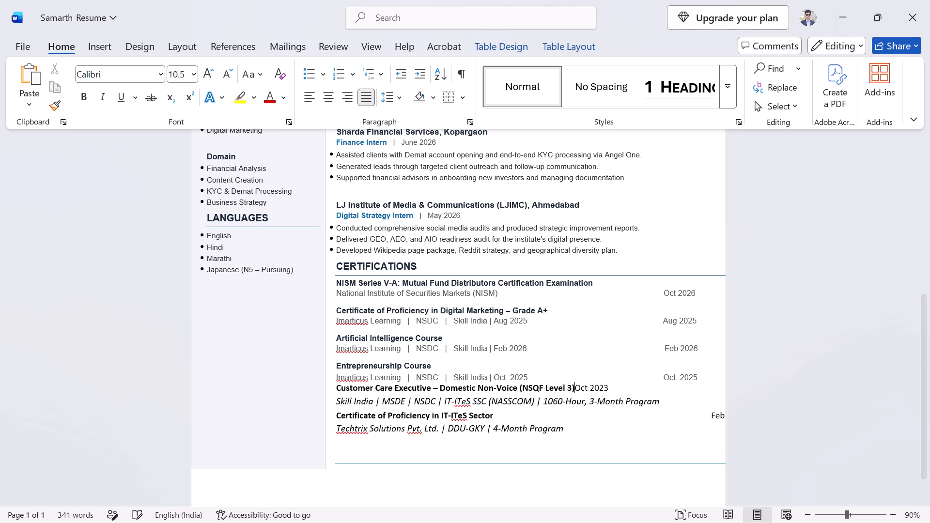
{"action": "key", "text": "space"}
{"action": "key", "text": "space"}
{"action": "key", "text": "space"}
{"action": "key", "text": "space"}
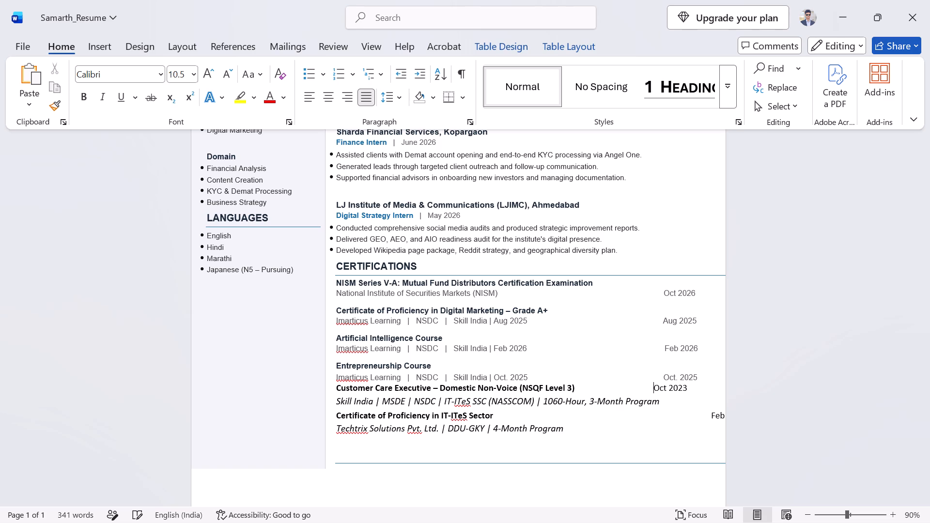
{"action": "key", "text": "space"}
{"action": "key", "text": "space"}
{"action": "key", "text": "space"}
{"action": "key", "text": "space"}
{"action": "key", "text": "space"}
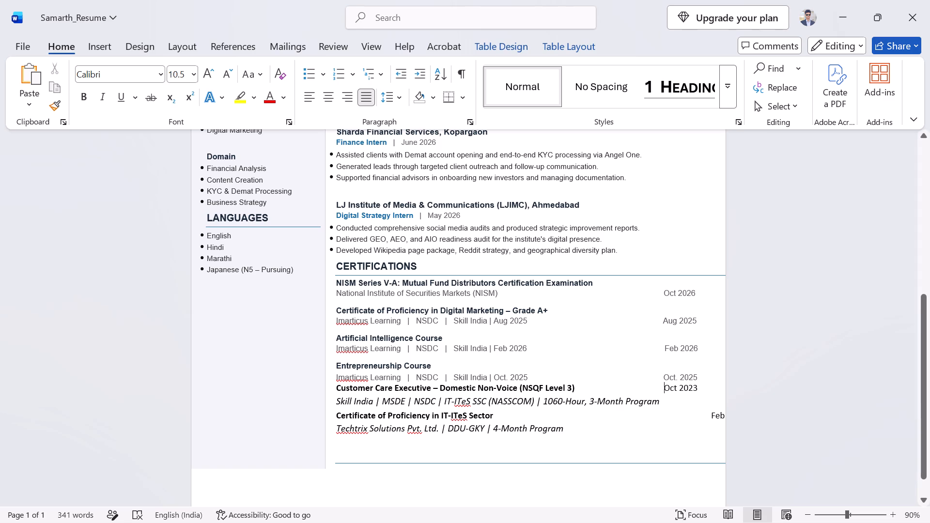
Insert a blank line between the Entrepreneurship Course and Customer Care Executive entries.
{"action": "left_click", "coordinate": [707, 376]}
{"action": "key", "text": "Return"}
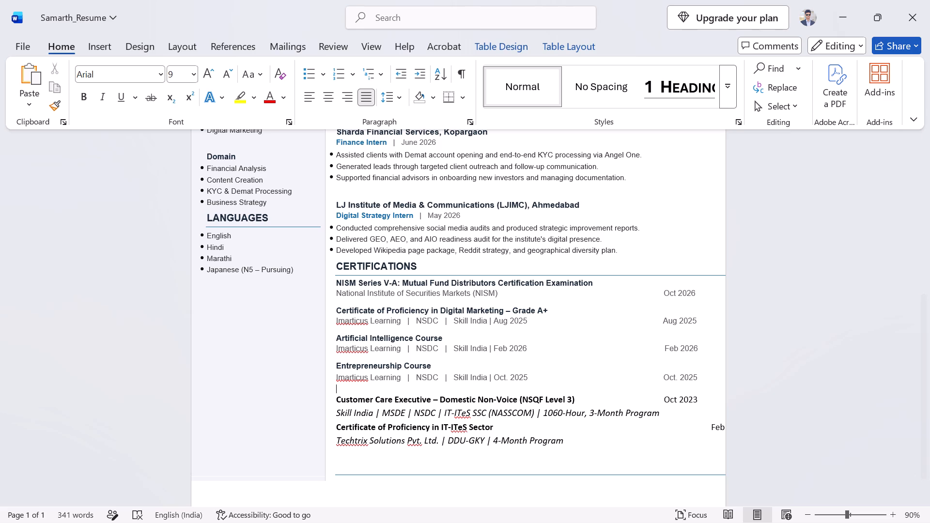
Replace the gap before the IT-ITeS Sector entry's "Feb 2024" with spaces, lining it up with the dates above.
{"action": "left_click", "coordinate": [709, 427]}
{"action": "key", "text": "BackSpace"}
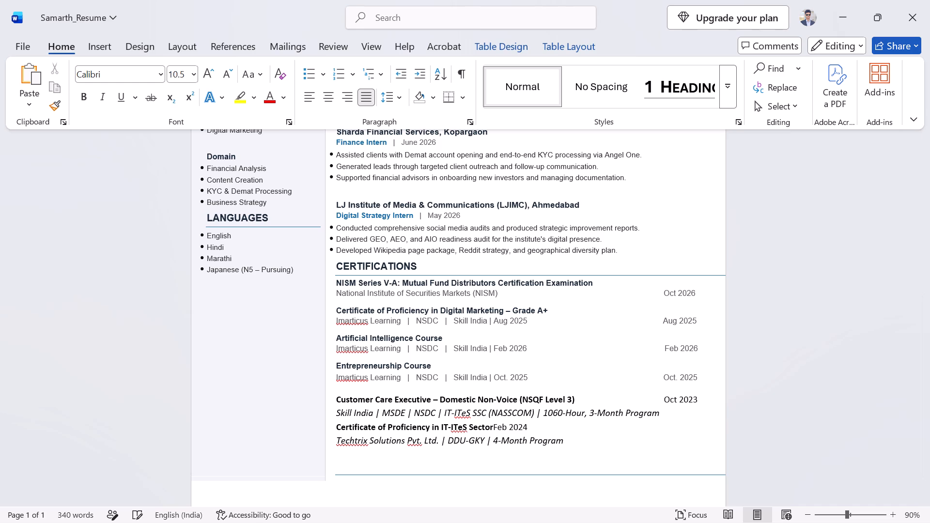
{"action": "key", "text": "space"}
{"action": "key", "text": "space"}
{"action": "key", "text": "space"}
{"action": "key", "text": "space"}
{"action": "key", "text": "space"}
{"action": "key", "text": "space"}
{"action": "key", "text": "space"}
{"action": "key", "text": "space"}
{"action": "key", "text": "space"}
{"action": "key", "text": "space"}
{"action": "key", "text": "space"}
{"action": "key", "text": "space"}
{"action": "key", "text": "space"}
{"action": "key", "text": "space"}
{"action": "key", "text": "space"}
{"action": "key", "text": "space"}
{"action": "key", "text": "space"}
{"action": "key", "text": "space"}
{"action": "key", "text": "space"}
{"action": "key", "text": "space"}
{"action": "key", "text": "space"}
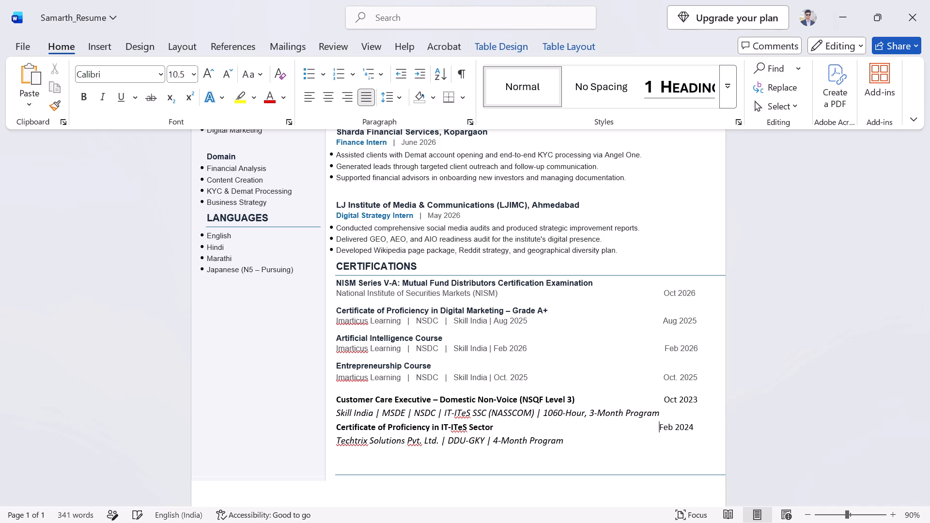
{"action": "key", "text": "space"}
{"action": "key", "text": "space"}
{"action": "key", "text": "space"}
Remove "| 1060-Hour," from the Customer Care Executive details so the line ends with "(NASSCOM) 3-Month Program".
{"action": "left_click", "coordinate": [590, 414]}
{"action": "key", "text": "BackSpace"}
{"action": "key", "text": "BackSpace"}
{"action": "key", "text": "BackSpace"}
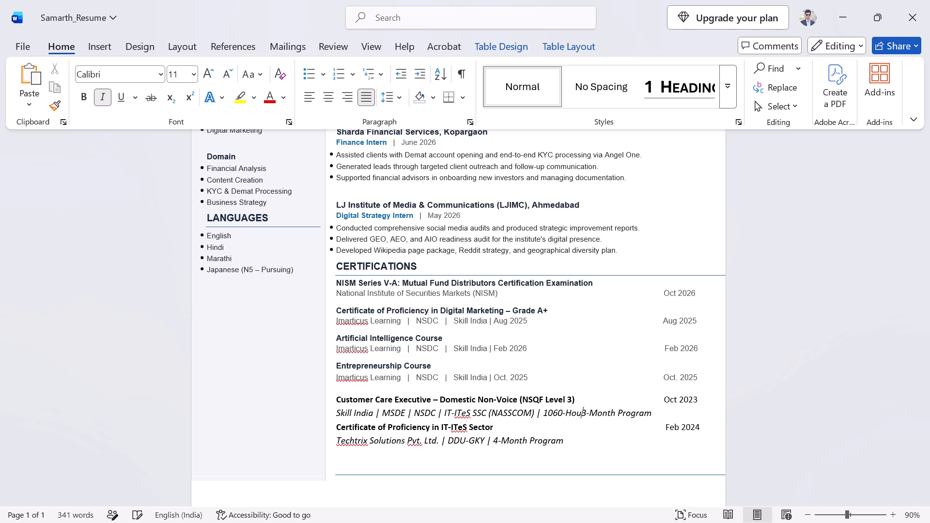
{"action": "key", "text": "BackSpace"}
{"action": "key", "text": "BackSpace"}
{"action": "key", "text": "BackSpace"}
{"action": "key", "text": "BackSpace"}
{"action": "key", "text": "BackSpace"}
{"action": "key", "text": "BackSpace"}
{"action": "key", "text": "BackSpace"}
{"action": "key", "text": "BackSpace"}
{"action": "key", "text": "BackSpace"}
{"action": "key", "text": "BackSpace"}
{"action": "key", "text": "BackSpace"}
{"action": "key", "text": "BackSpace"}
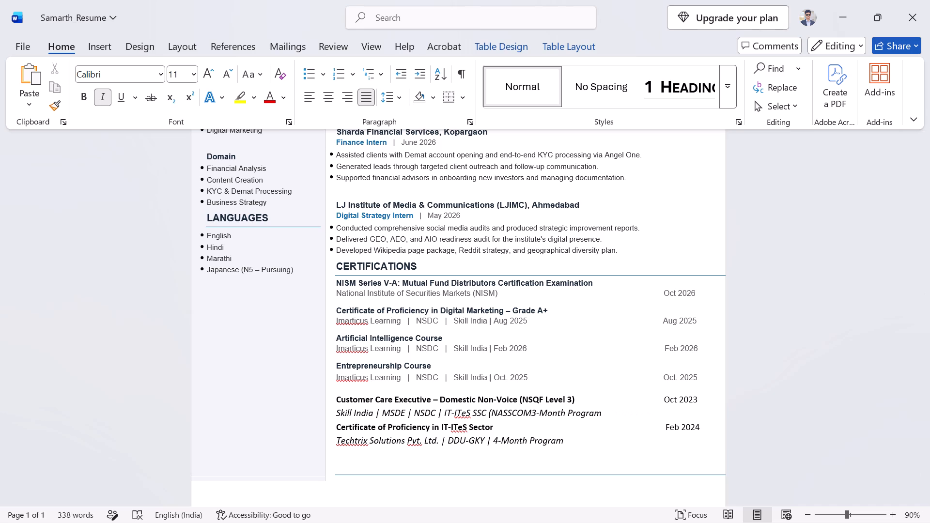
{"action": "key", "text": "ctrl+z"}
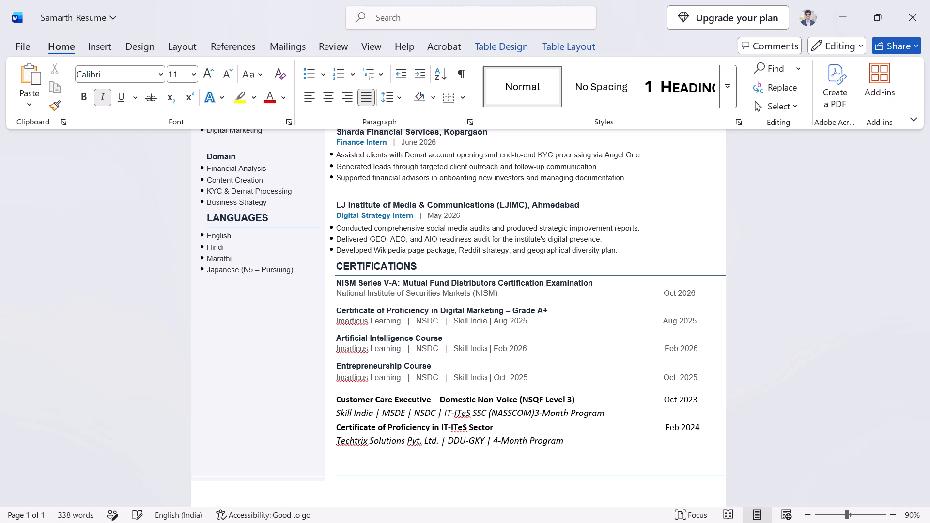
{"action": "key", "text": "space"}
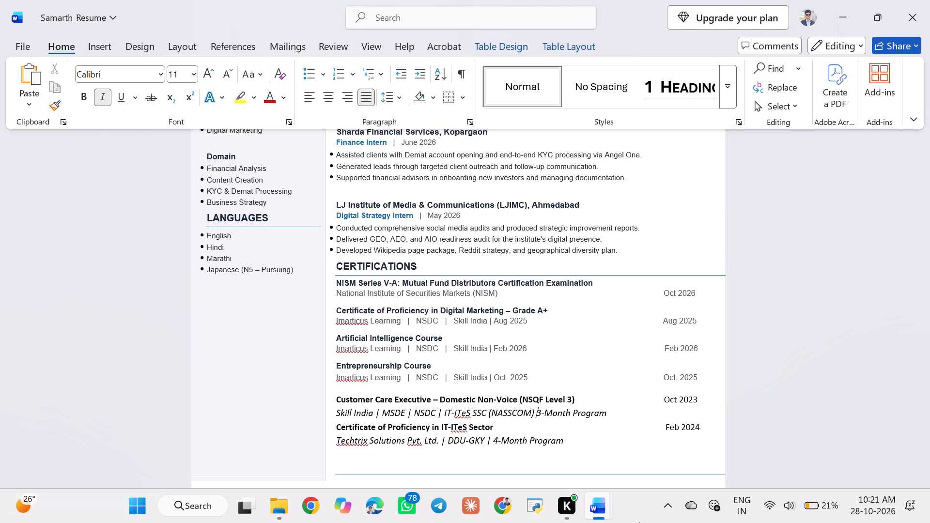
Remove the duplicate "| Oct. 2025" after "Skill India" in the Entrepreneurship Course entry and space its remaining date into the date column.
{"action": "left_click", "coordinate": [547, 377]}
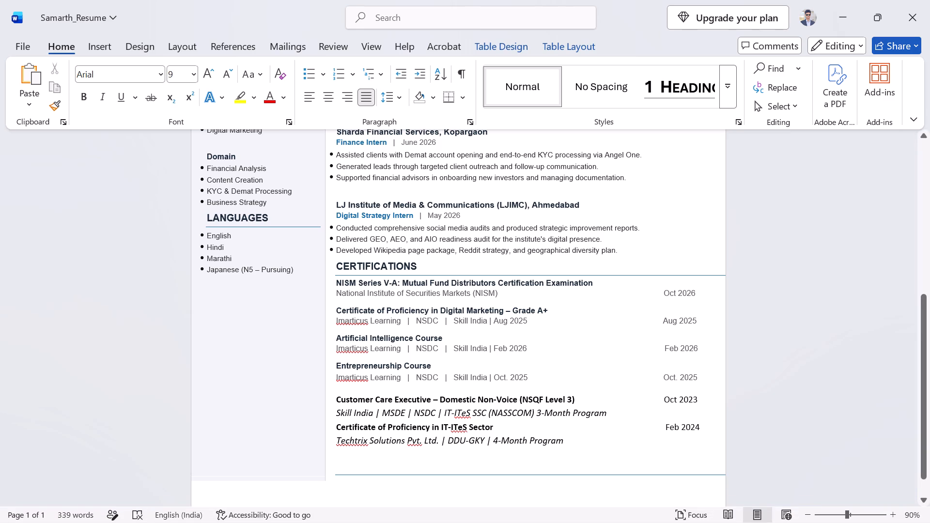
{"action": "left_click_drag", "start_coordinate": [493, 377], "coordinate": [532, 377]}
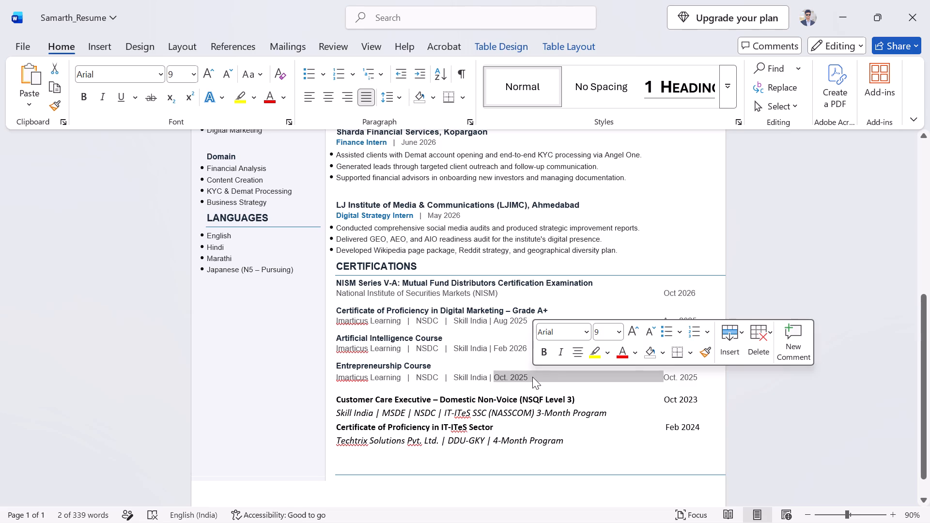
{"action": "key", "text": "BackSpace"}
{"action": "key", "text": "BackSpace"}
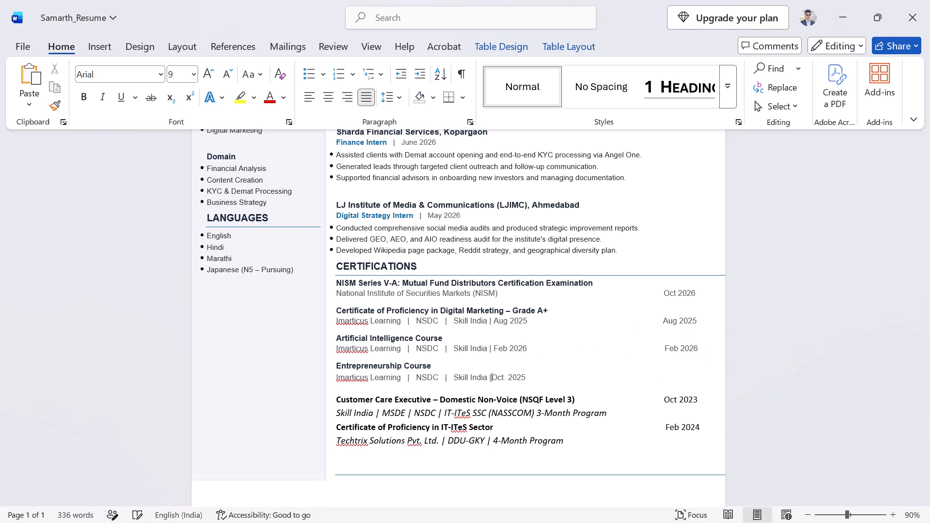
{"action": "key", "text": "BackSpace"}
{"action": "key", "text": "space"}
{"action": "key", "text": "space"}
{"action": "key", "text": "space"}
{"action": "key", "text": "space"}
{"action": "key", "text": "space"}
{"action": "key", "text": "space"}
{"action": "key", "text": "space"}
{"action": "key", "text": "space"}
{"action": "key", "text": "space"}
{"action": "key", "text": "space"}
{"action": "key", "text": "space"}
{"action": "key", "text": "space"}
{"action": "key", "text": "space"}
{"action": "key", "text": "space"}
{"action": "key", "text": "space"}
{"action": "key", "text": "space"}
{"action": "key", "text": "space"}
{"action": "key", "text": "space"}
{"action": "key", "text": "space"}
{"action": "key", "text": "space"}
{"action": "key", "text": "space"}
{"action": "key", "text": "space"}
{"action": "key", "text": "space"}
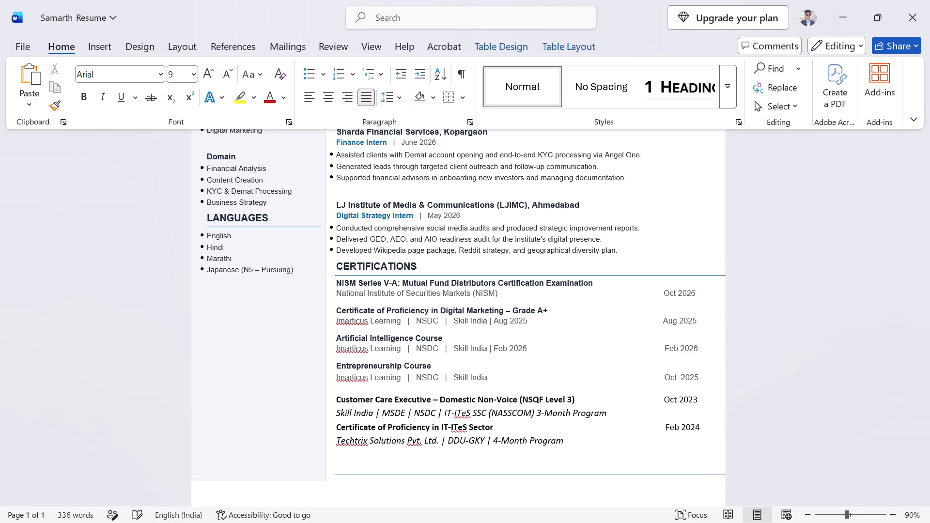
Delete the duplicate "| Feb 2026" after "Skill India" in the Artificial Intelligence Course entry.
{"action": "left_click", "coordinate": [527, 345]}
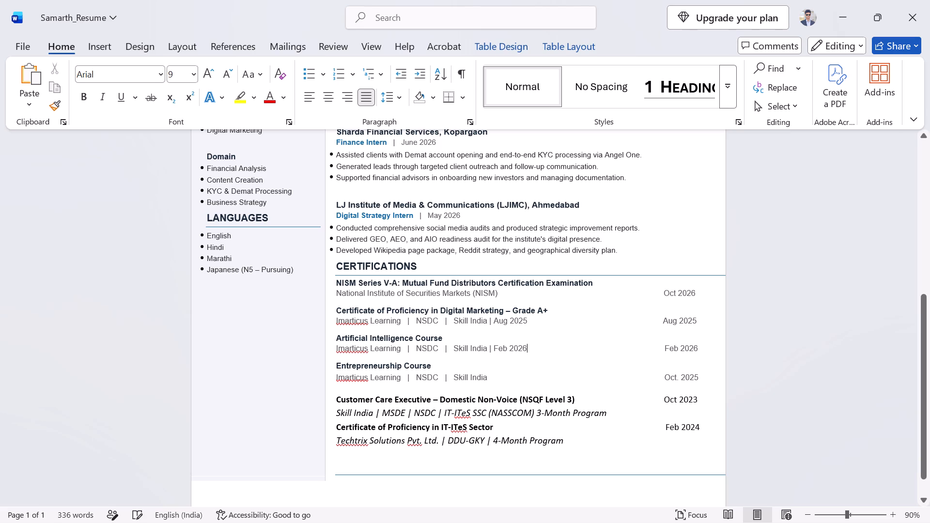
{"action": "key", "text": "BackSpace"}
{"action": "key", "text": "BackSpace"}
{"action": "key", "text": "BackSpace"}
{"action": "key", "text": "BackSpace"}
{"action": "key", "text": "BackSpace"}
{"action": "key", "text": "BackSpace"}
{"action": "key", "text": "BackSpace"}
{"action": "key", "text": "BackSpace"}
{"action": "key", "text": "BackSpace"}
{"action": "key", "text": "BackSpace"}
{"action": "key", "text": "BackSpace"}
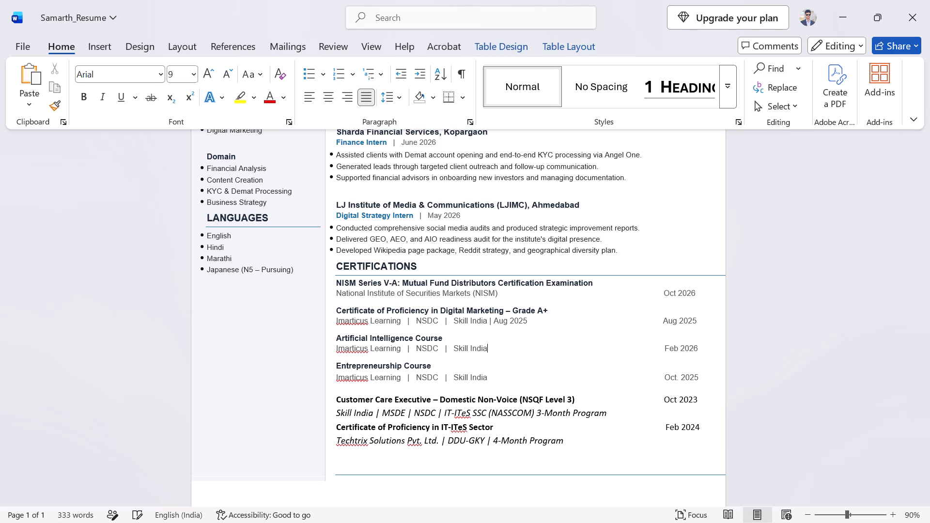
Delete the duplicate "| Aug 2025" after "Skill India" in the Digital Marketing certificate entry.
{"action": "left_click", "coordinate": [538, 321]}
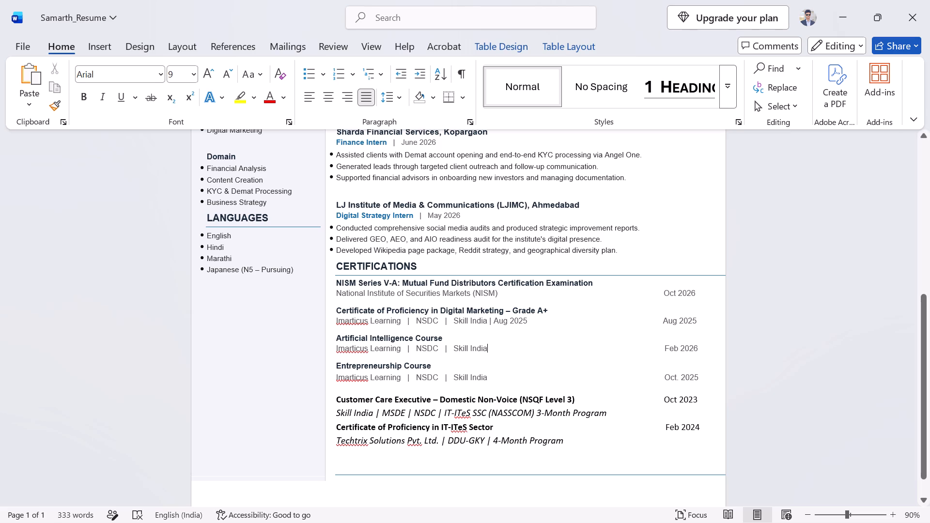
{"action": "key", "text": "BackSpace"}
{"action": "key", "text": "BackSpace"}
{"action": "key", "text": "BackSpace"}
{"action": "key", "text": "BackSpace"}
{"action": "key", "text": "BackSpace"}
{"action": "key", "text": "BackSpace"}
{"action": "key", "text": "BackSpace"}
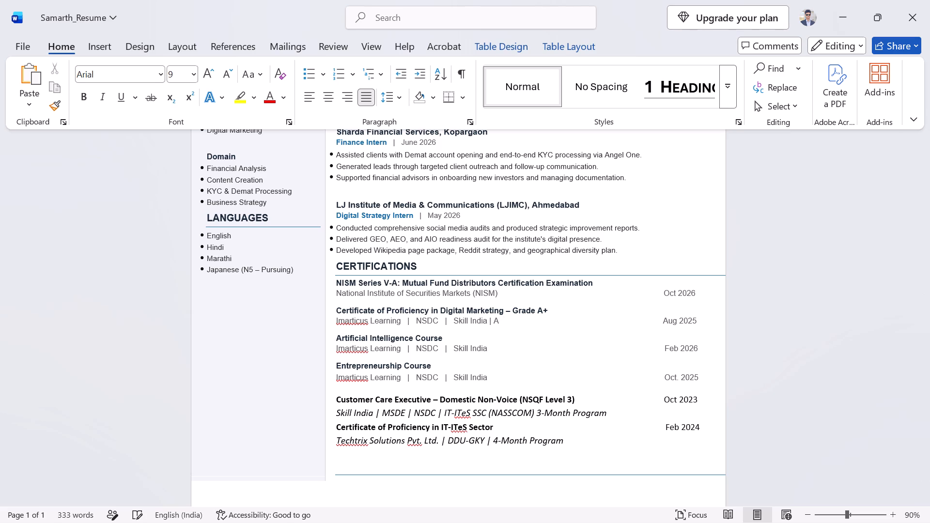
{"action": "key", "text": "BackSpace"}
{"action": "key", "text": "BackSpace"}
{"action": "key", "text": "BackSpace"}
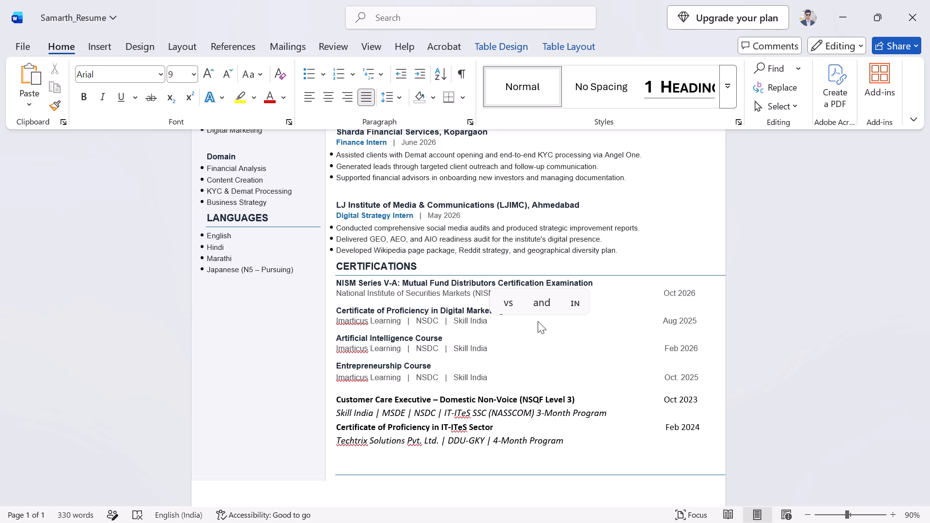
Insert a blank line between the Customer Care Executive and IT-ITeS Sector entries.
{"action": "scroll", "coordinate": [538, 321], "scroll_direction": "down", "scroll_amount": 1}
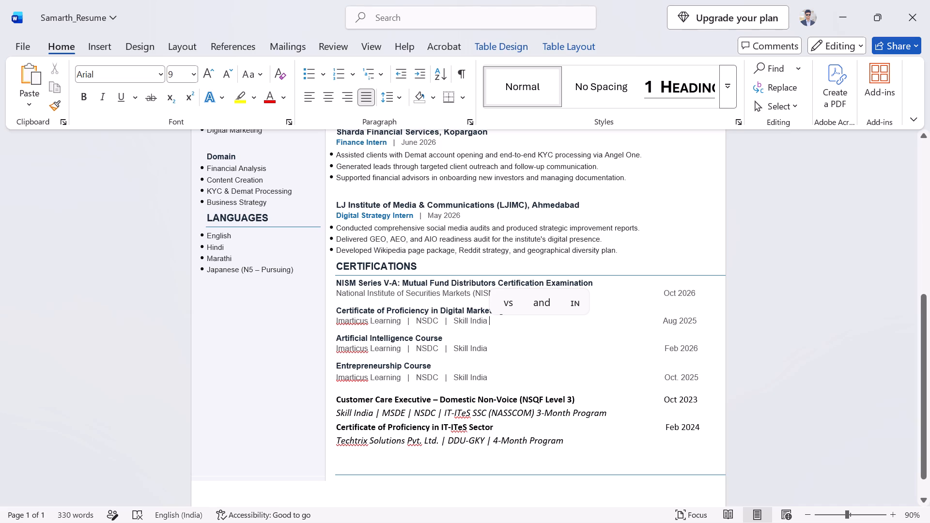
{"action": "left_click", "coordinate": [613, 415]}
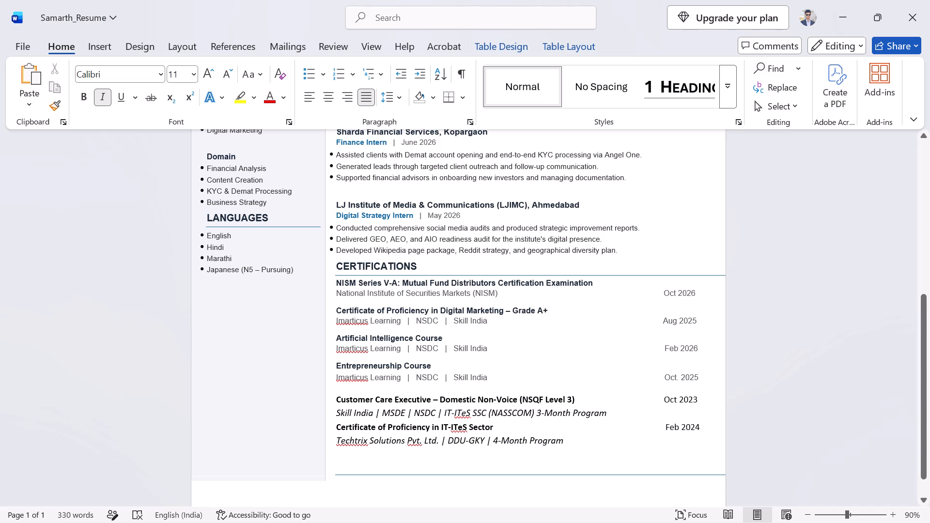
{"action": "key", "text": "Return"}
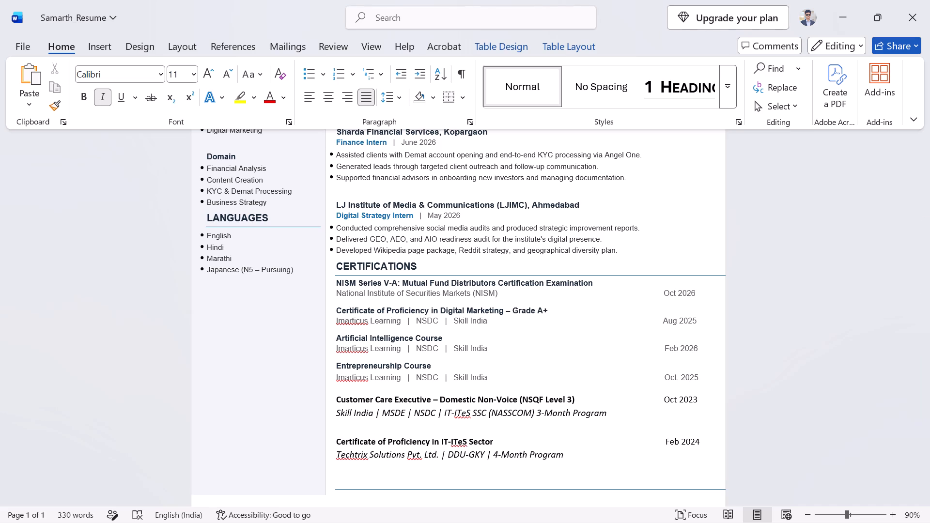
Remove the blank line between the Customer Care Executive and IT-ITeS Sector entries.
{"action": "key", "text": "BackSpace"}
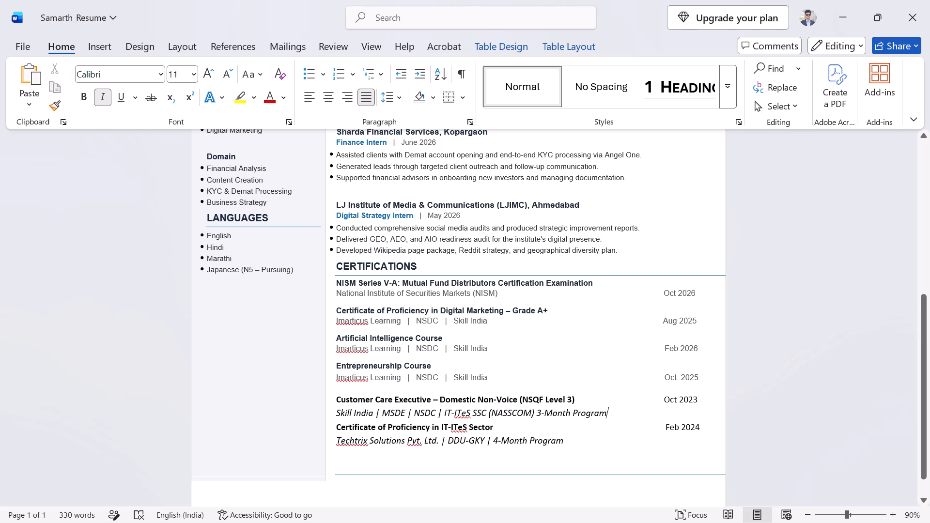
Switch all certification entries, from NISM Series V-A to the IT-ITeS Sector certificate, from justified to left alignment.
{"action": "left_click_drag", "start_coordinate": [338, 282], "coordinate": [402, 327]}
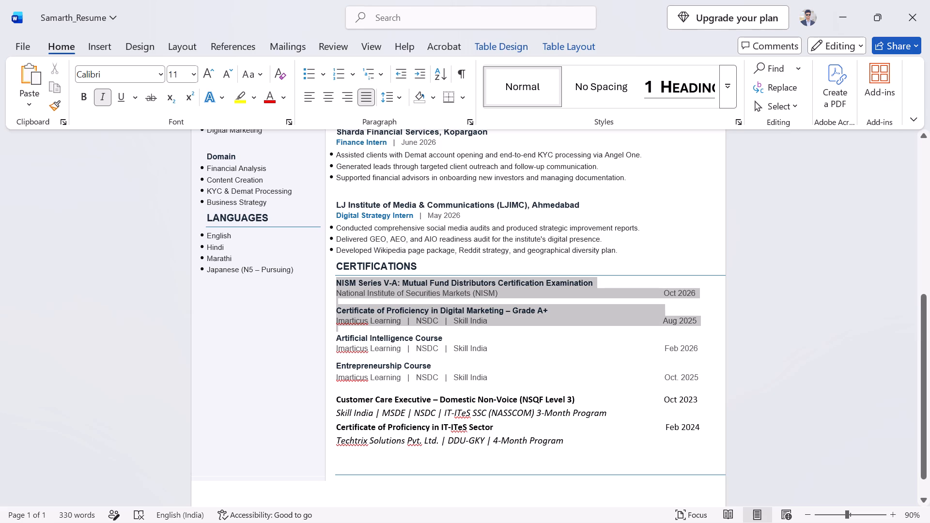
{"action": "left_click_drag", "start_coordinate": [402, 327], "coordinate": [651, 461]}
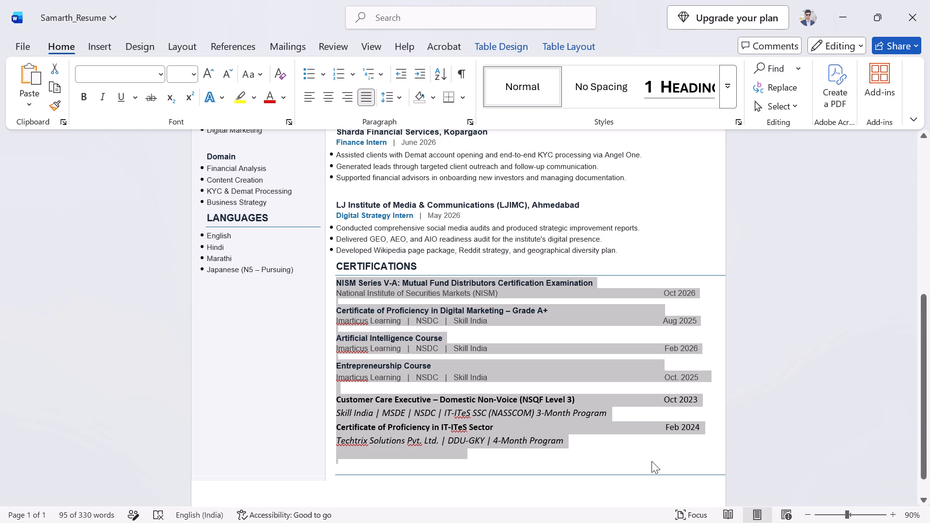
{"action": "key", "text": "ctrl+j"}
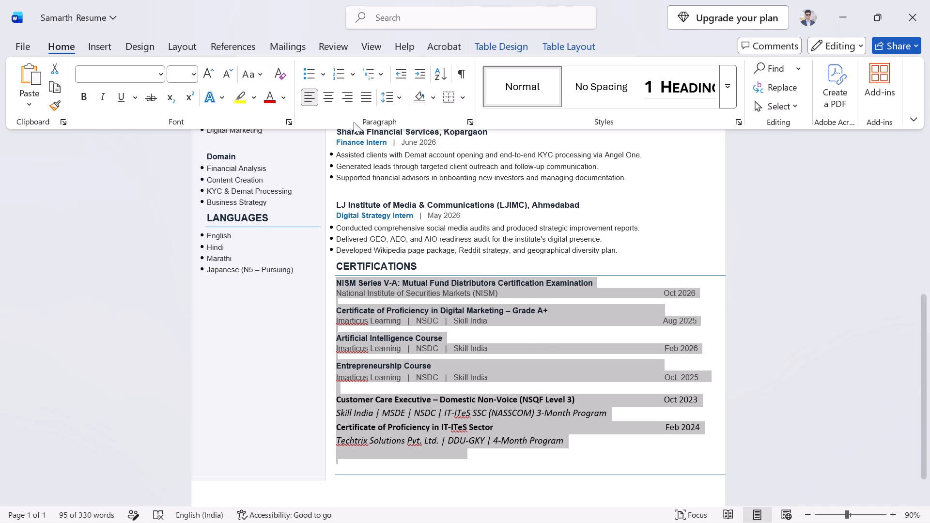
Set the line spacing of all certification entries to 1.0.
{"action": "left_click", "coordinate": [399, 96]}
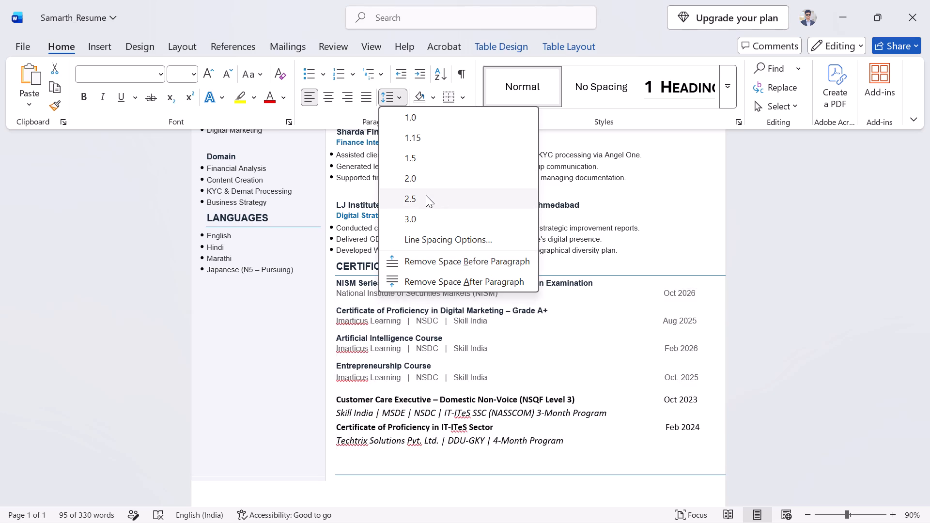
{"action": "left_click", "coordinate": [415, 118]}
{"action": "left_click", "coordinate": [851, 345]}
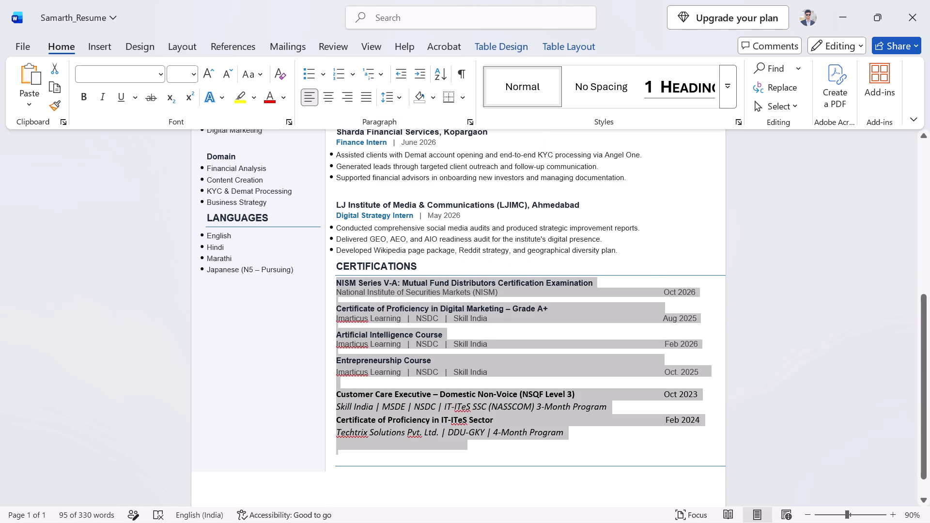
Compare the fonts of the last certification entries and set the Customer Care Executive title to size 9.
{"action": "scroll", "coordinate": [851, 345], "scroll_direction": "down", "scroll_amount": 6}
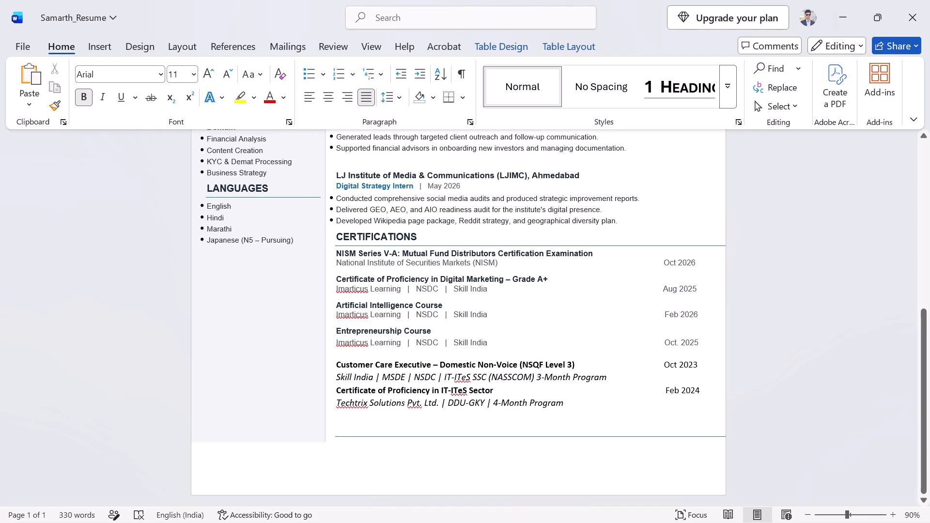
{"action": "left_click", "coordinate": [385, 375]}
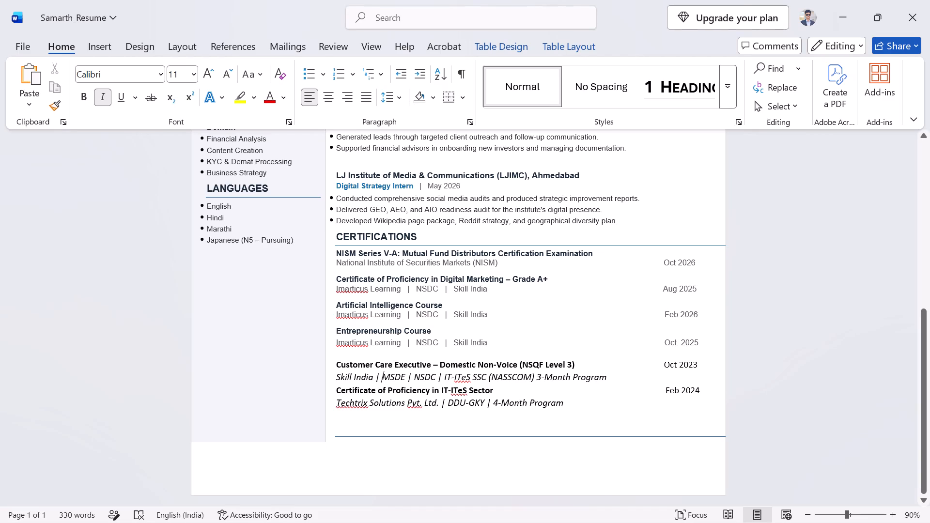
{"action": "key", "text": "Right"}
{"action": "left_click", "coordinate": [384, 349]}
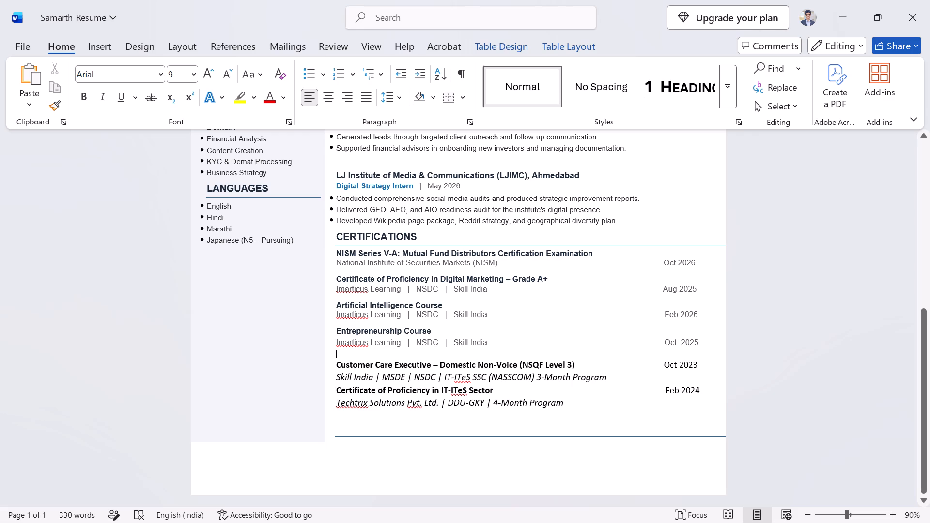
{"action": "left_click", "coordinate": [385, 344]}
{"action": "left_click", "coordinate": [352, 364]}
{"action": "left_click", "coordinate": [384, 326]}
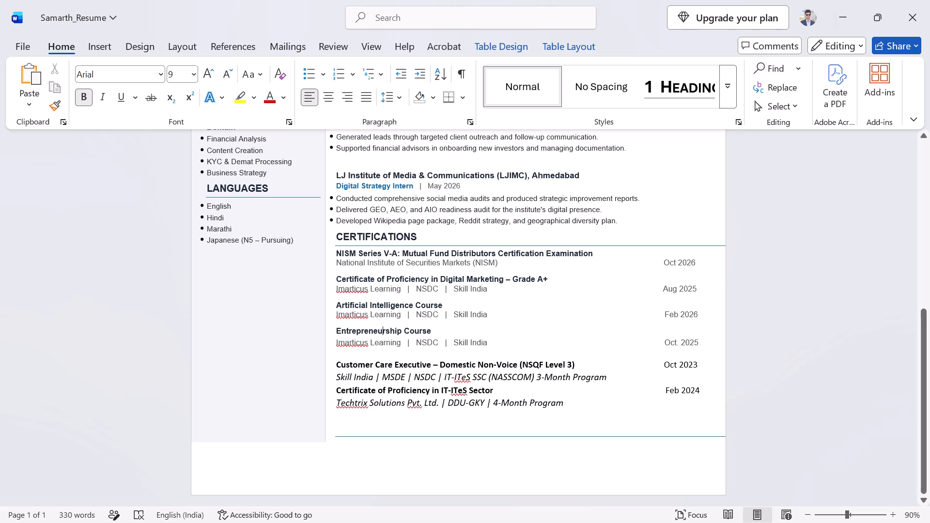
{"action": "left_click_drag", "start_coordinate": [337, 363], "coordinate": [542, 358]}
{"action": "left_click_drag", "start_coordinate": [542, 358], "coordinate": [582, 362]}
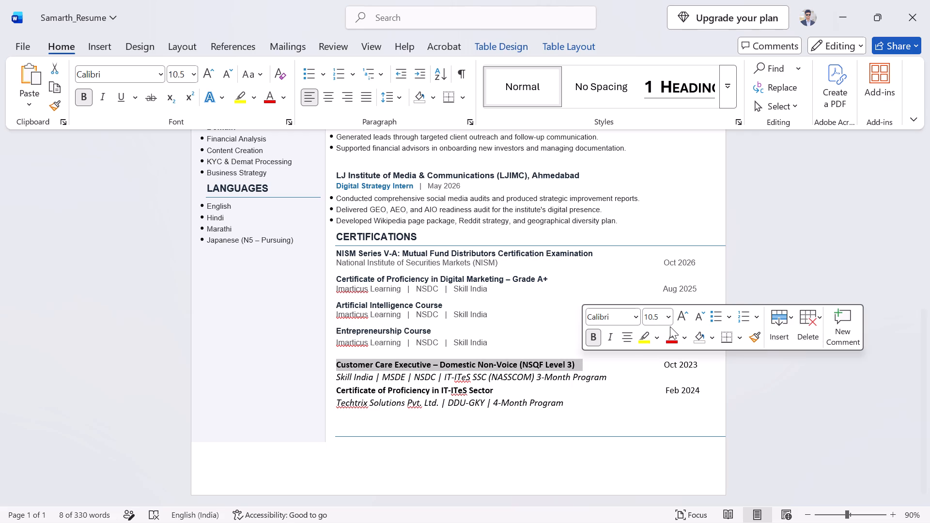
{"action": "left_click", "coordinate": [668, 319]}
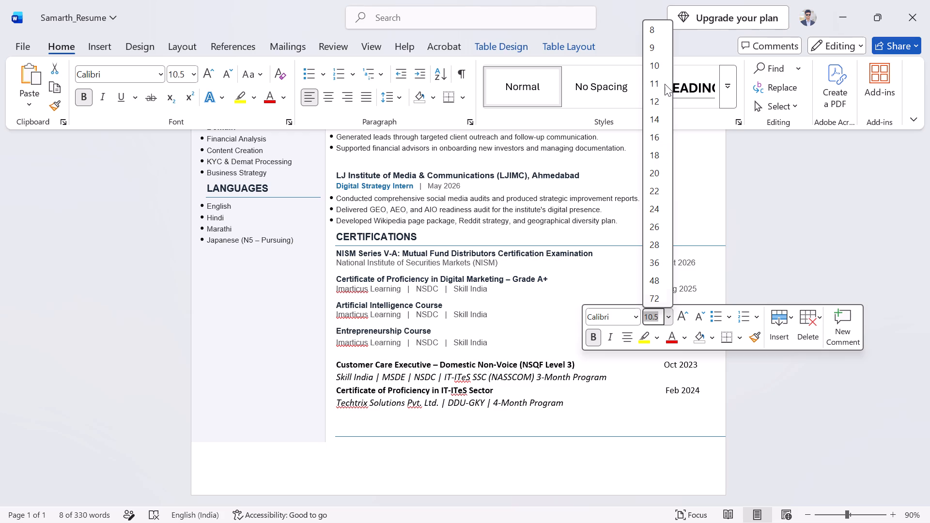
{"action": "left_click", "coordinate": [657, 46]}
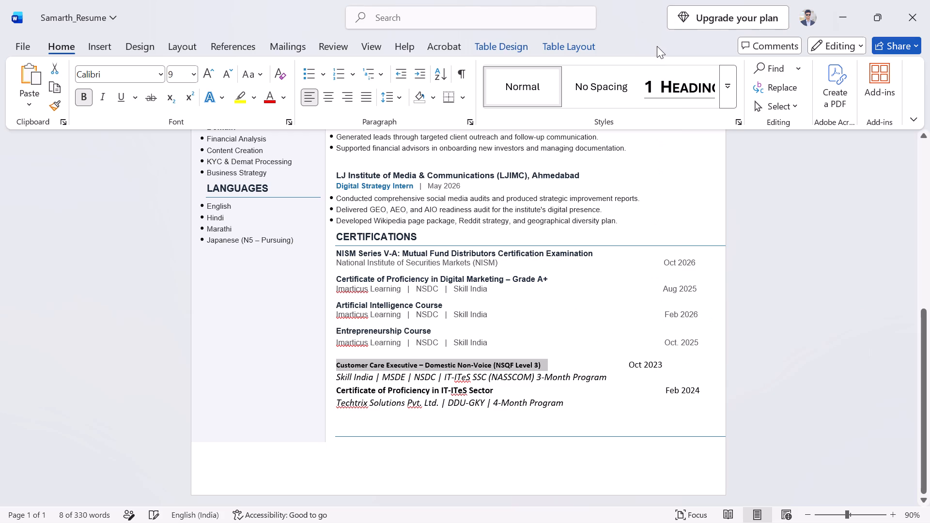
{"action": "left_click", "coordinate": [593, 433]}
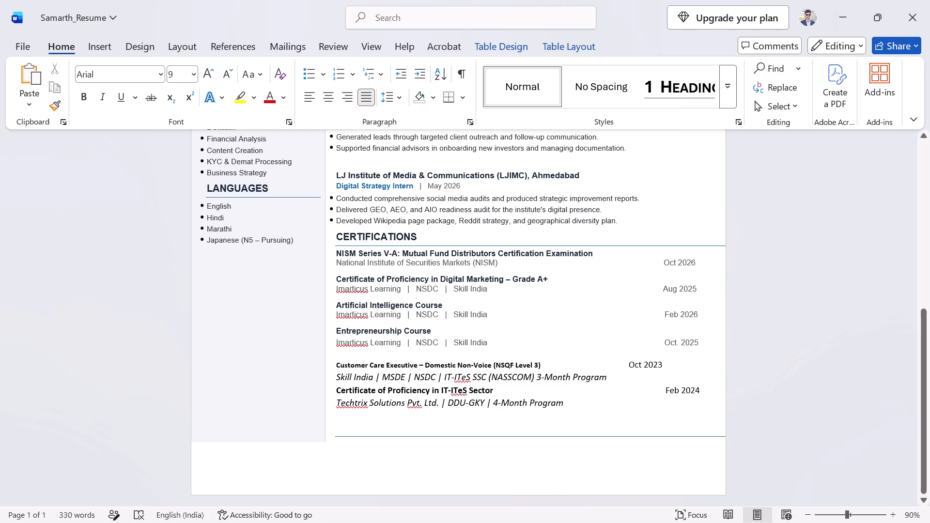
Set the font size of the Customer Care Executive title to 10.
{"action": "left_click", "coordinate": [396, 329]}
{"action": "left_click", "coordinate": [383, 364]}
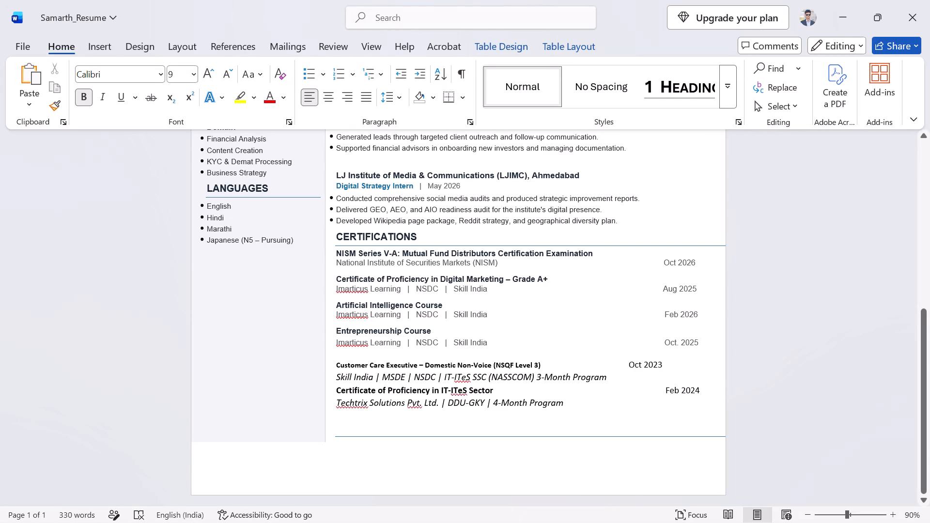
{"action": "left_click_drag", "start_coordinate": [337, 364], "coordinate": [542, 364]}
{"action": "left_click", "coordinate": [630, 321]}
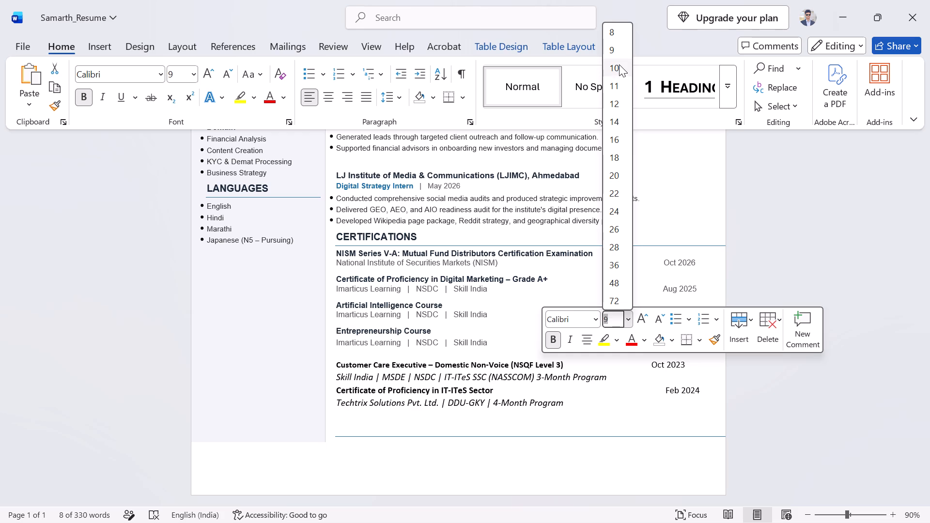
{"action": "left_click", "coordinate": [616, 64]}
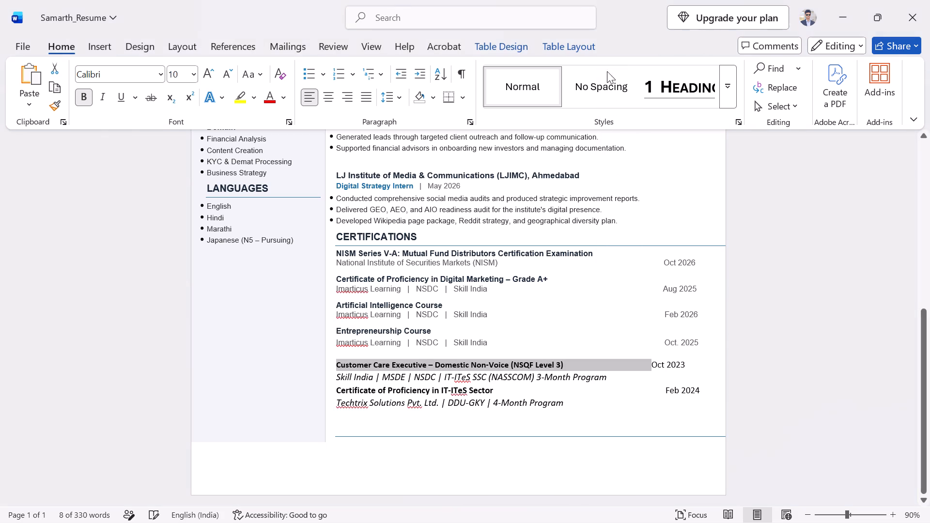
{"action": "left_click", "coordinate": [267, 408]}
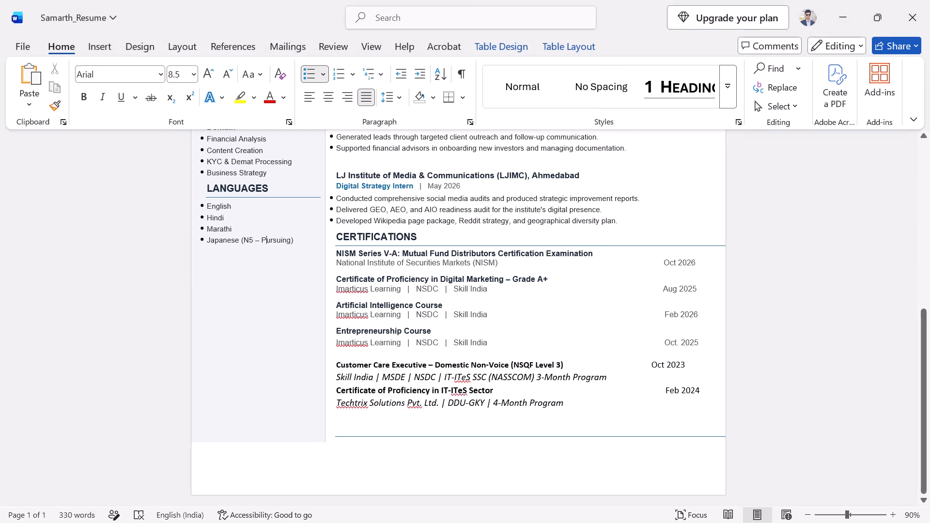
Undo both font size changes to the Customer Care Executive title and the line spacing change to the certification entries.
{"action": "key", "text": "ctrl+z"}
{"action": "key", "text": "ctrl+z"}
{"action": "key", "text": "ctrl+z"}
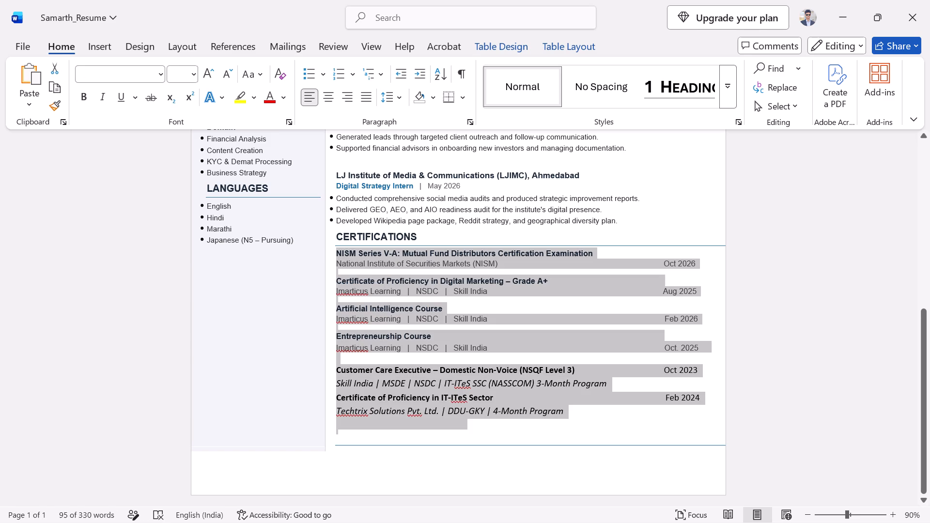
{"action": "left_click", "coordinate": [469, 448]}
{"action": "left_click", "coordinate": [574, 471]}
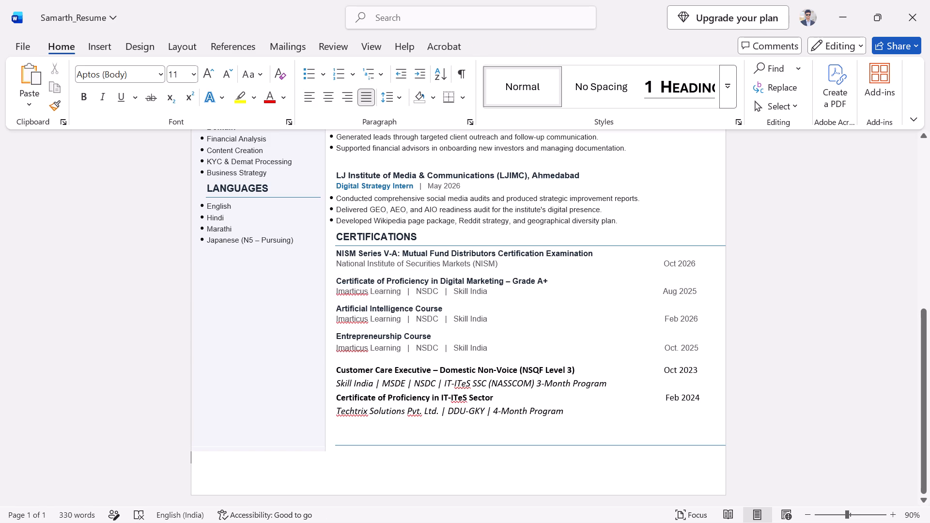
Check the certification date formatting and save the resume.
{"action": "left_click", "coordinate": [689, 369]}
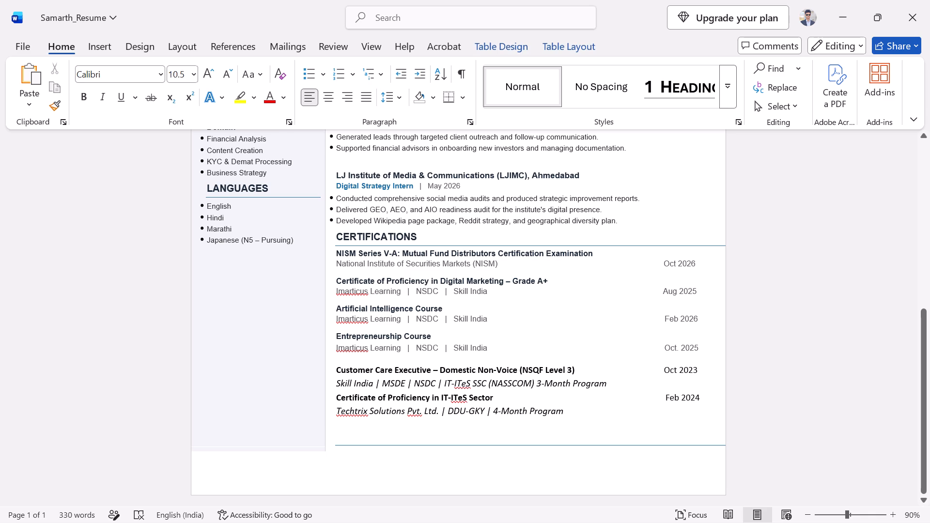
{"action": "left_click", "coordinate": [688, 347]}
{"action": "left_click", "coordinate": [777, 359]}
{"action": "scroll", "coordinate": [620, 315], "scroll_direction": "down", "scroll_amount": 6}
{"action": "scroll", "coordinate": [620, 315], "scroll_direction": "up", "scroll_amount": 4}
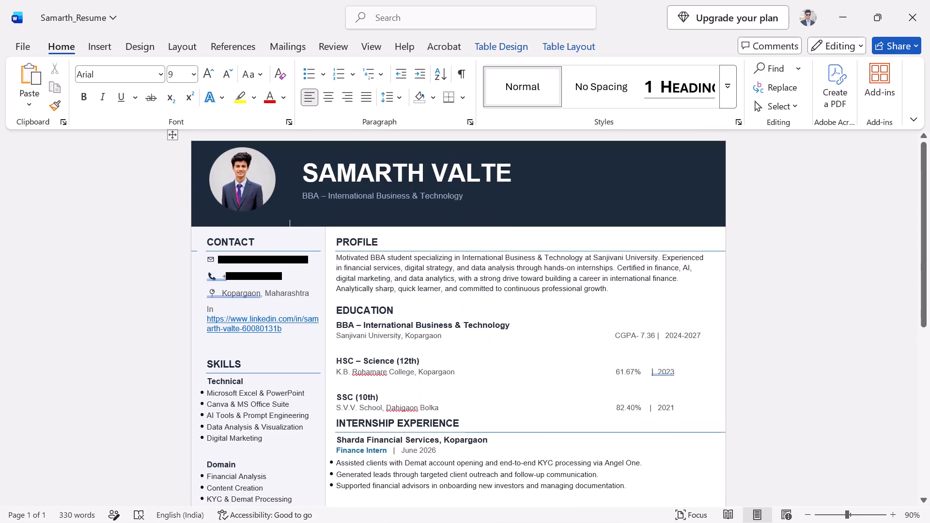
{"action": "key", "text": "ctrl+s"}
{"action": "key", "text": "ctrl+s"}
Return to the edited resume and close both the edited and the older resume documents.
{"action": "scroll", "coordinate": [620, 315], "scroll_direction": "down", "scroll_amount": 8}
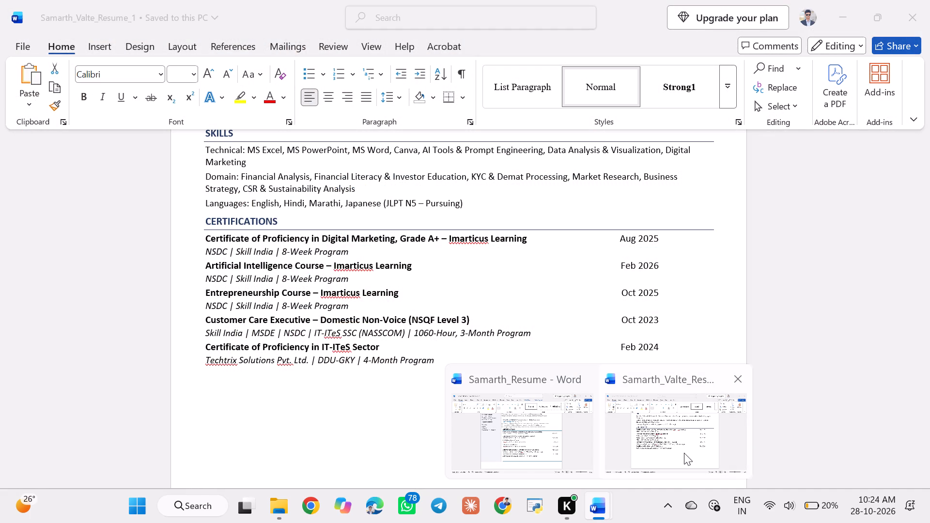
{"action": "left_click", "coordinate": [829, 285]}
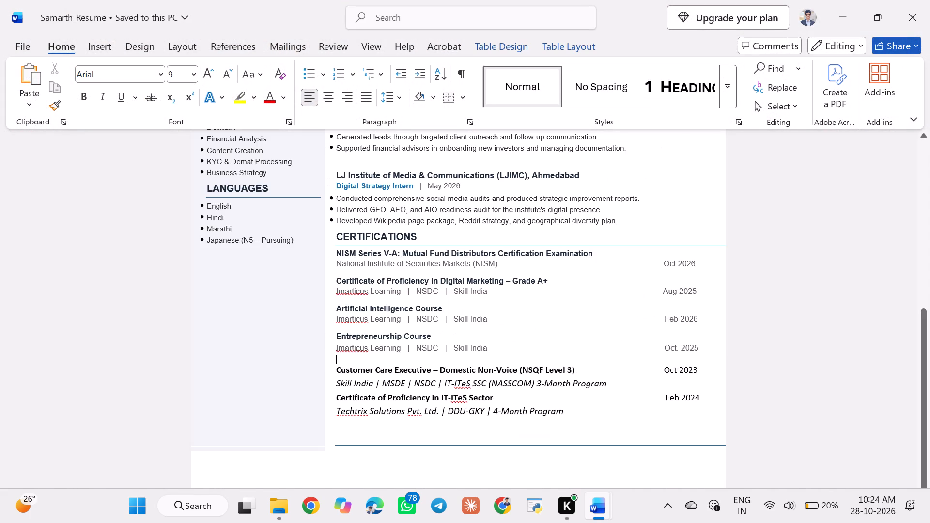
{"action": "left_click", "coordinate": [929, 0]}
{"action": "triple_click", "coordinate": [929, 0]}
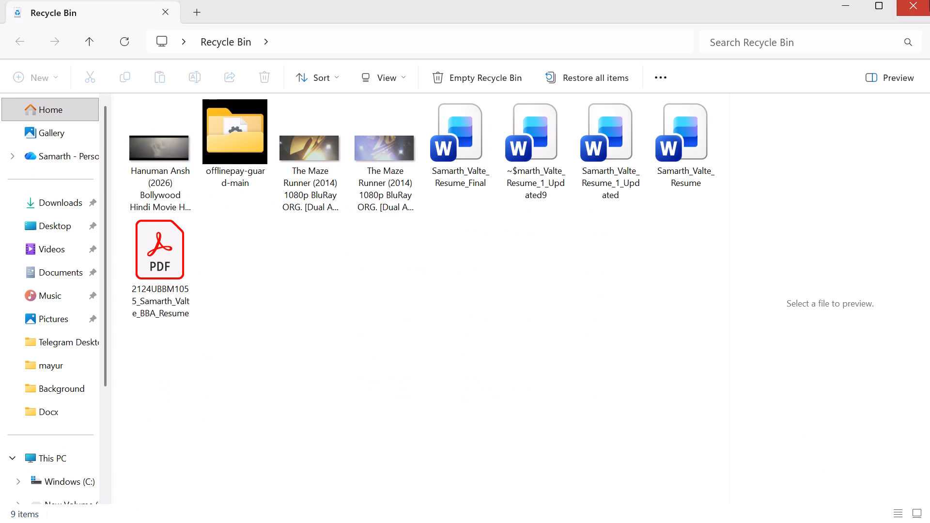
Close the Recycle Bin window and the open Properties dialogs of the deleted resume files.
{"action": "left_click", "coordinate": [929, 0]}
{"action": "left_click", "coordinate": [769, 180]}
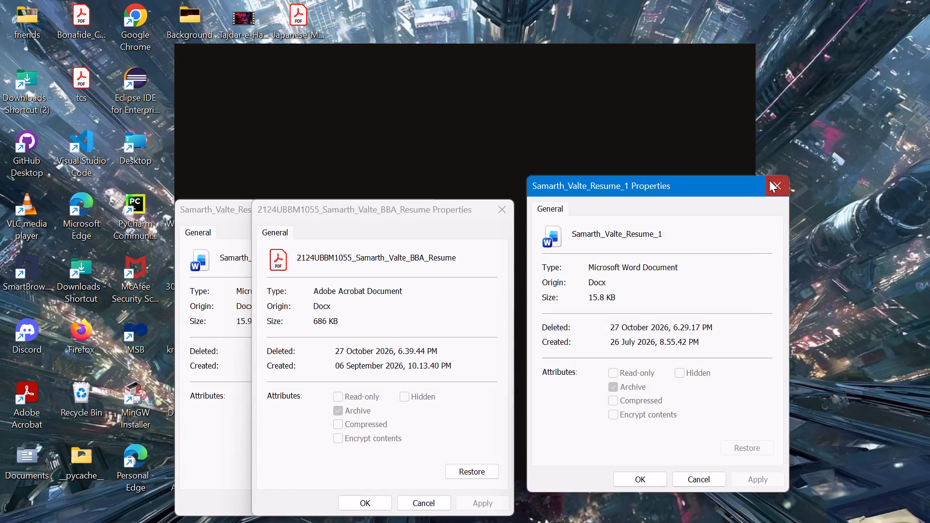
{"action": "left_click", "coordinate": [505, 205]}
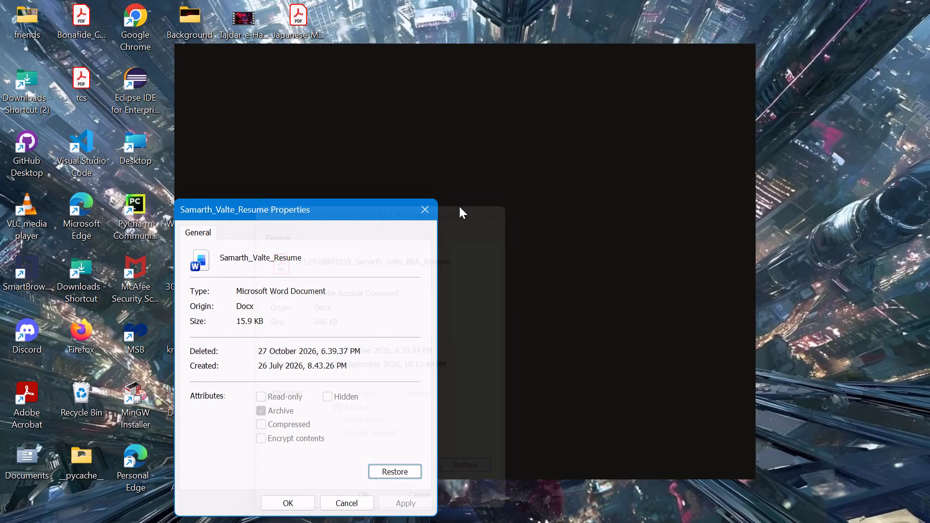